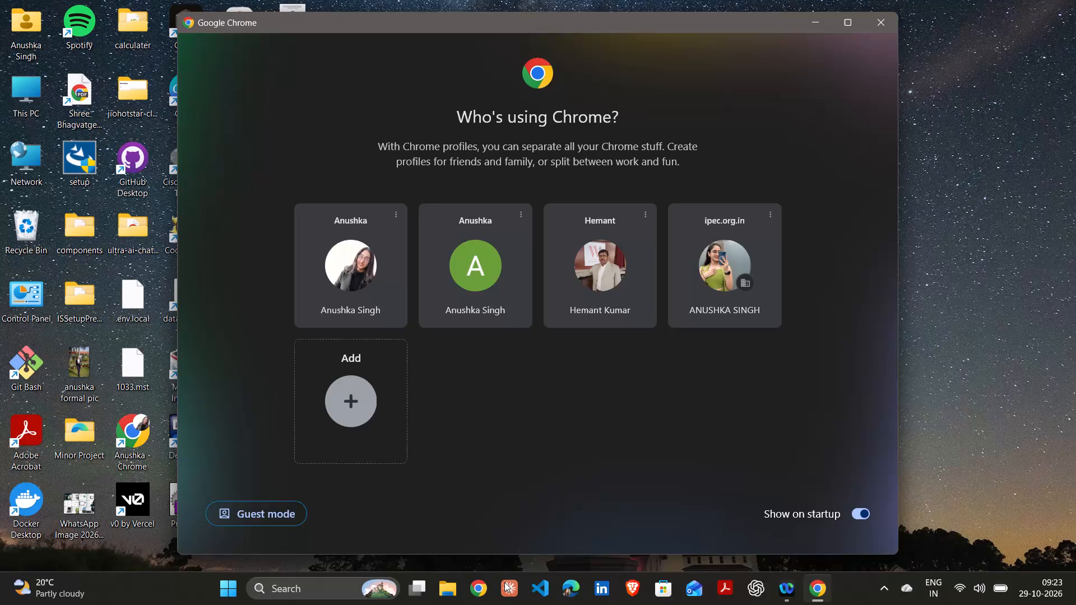
# Start adding a new Chrome profile and choose to set it up by signing in to an account.
pyautogui.click(332, 427)
pyautogui.click(499, 370)
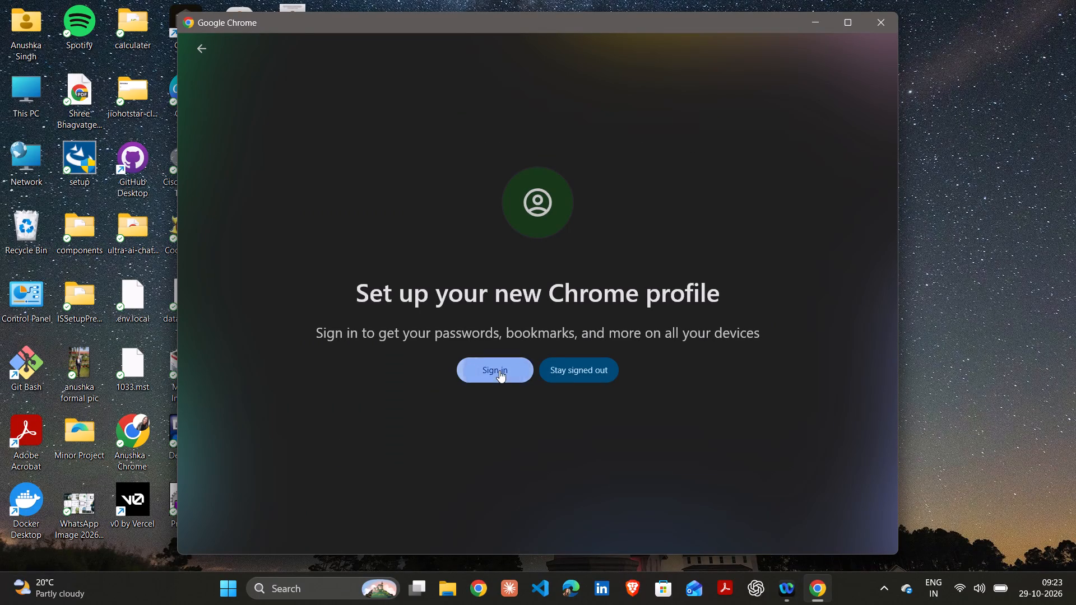
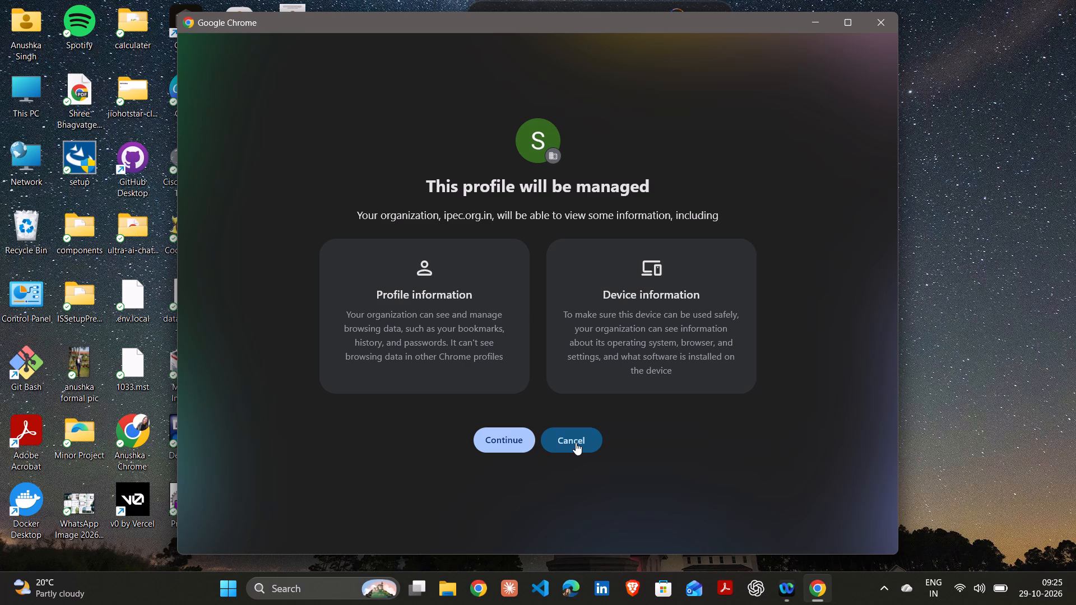
# Accept that the new profile will be managed by the ipec.org.in organization and proceed with the setup.
pyautogui.click(499, 435)
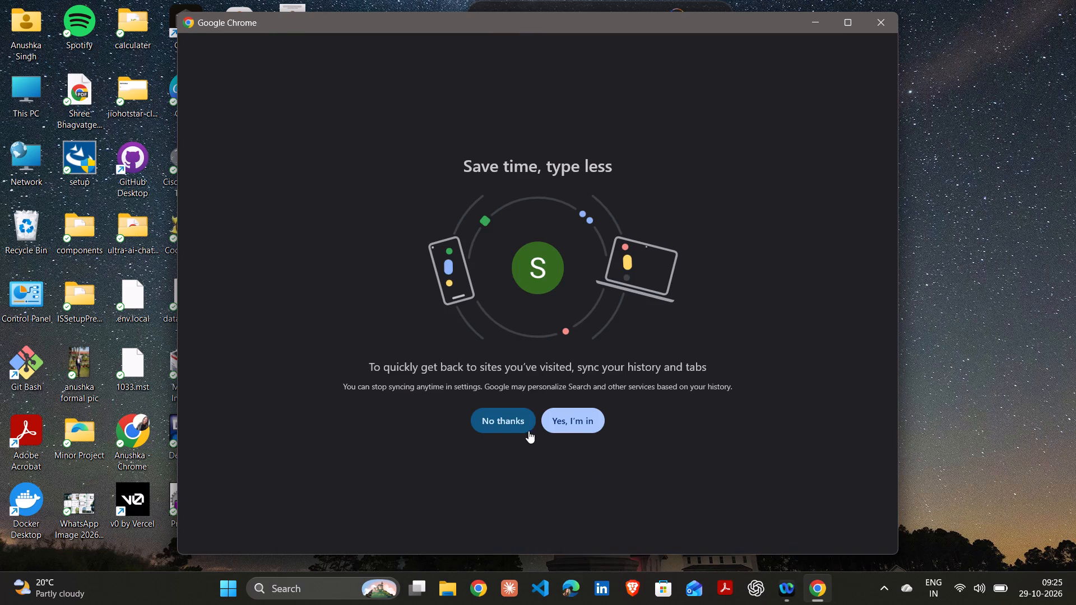
# Decline syncing history and tabs to finish setting up the new Chrome profile.
pyautogui.click(521, 417)
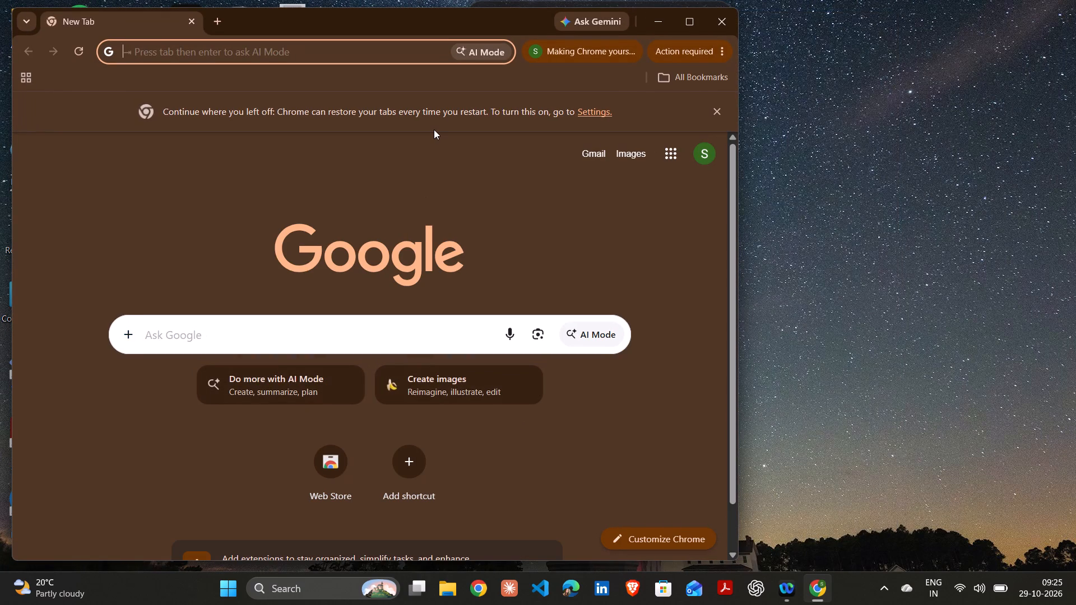
pyautogui.click(683, 28)
pyautogui.click(689, 18)
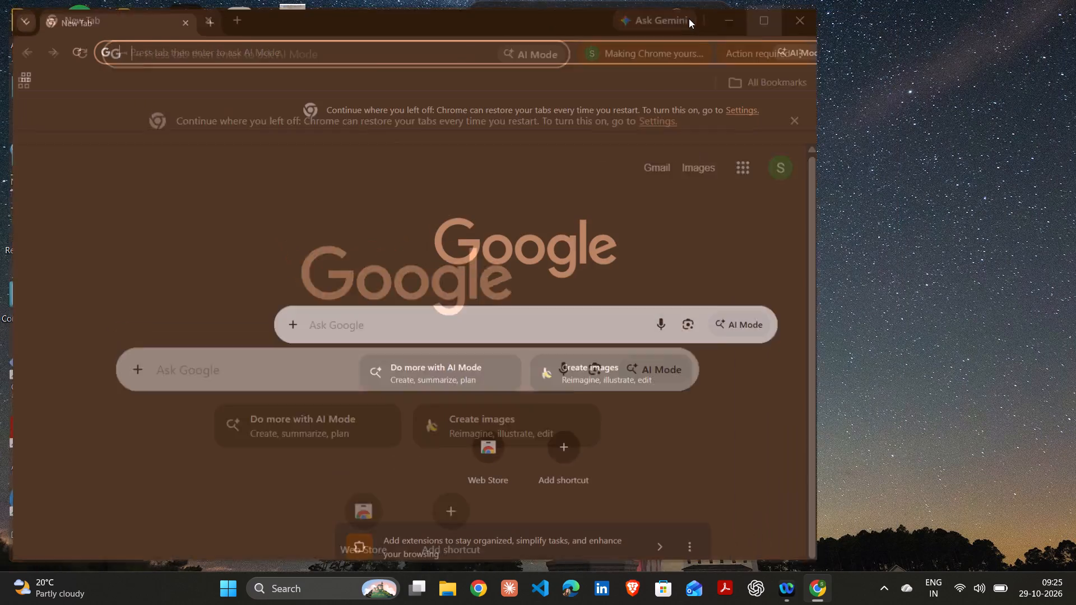
pyautogui.click(313, 45)
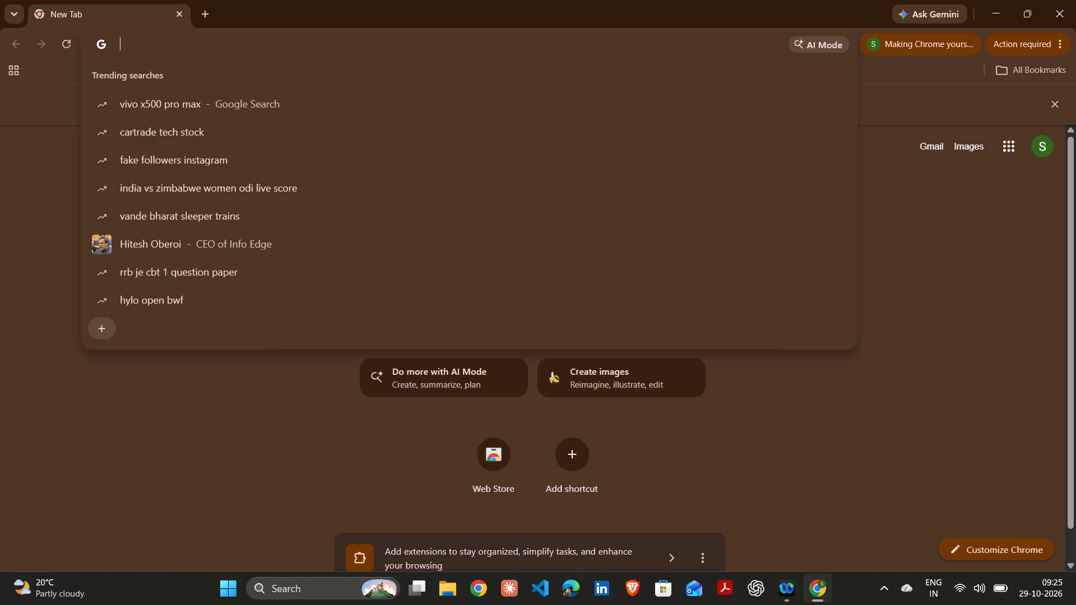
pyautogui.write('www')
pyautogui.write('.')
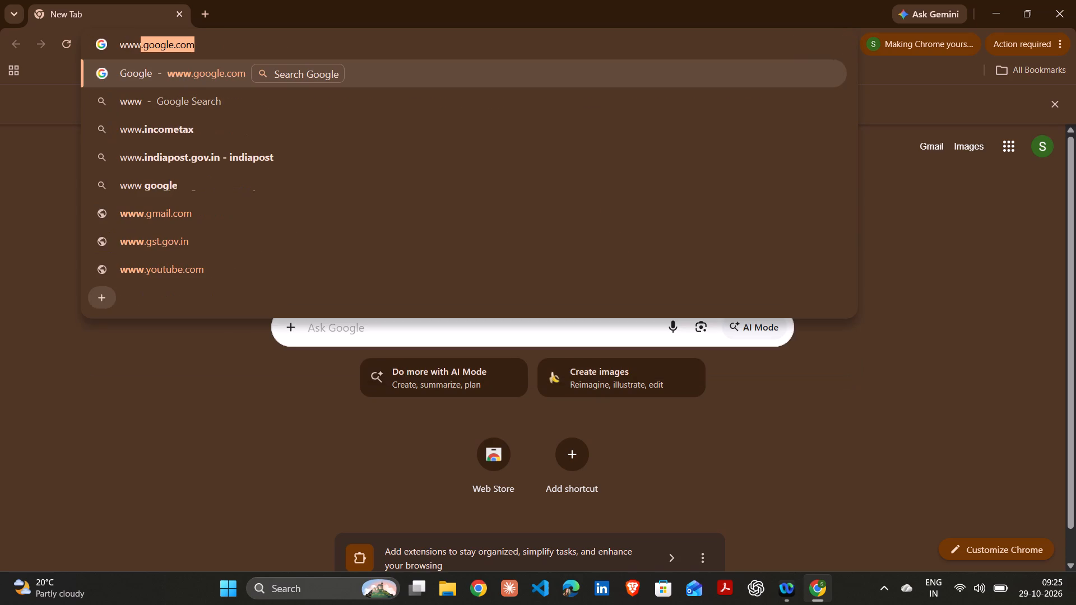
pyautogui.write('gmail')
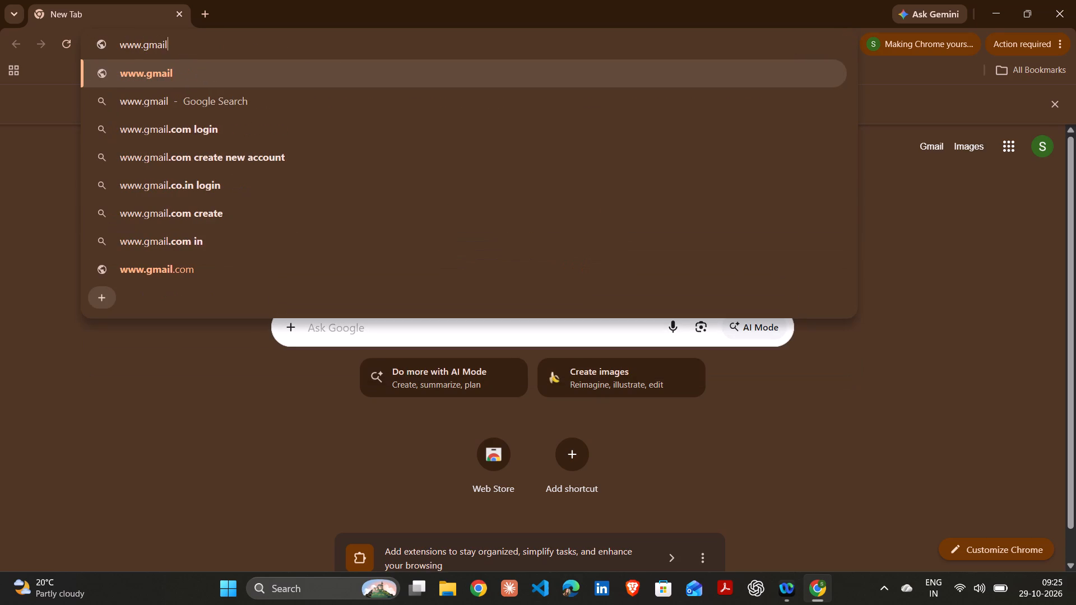
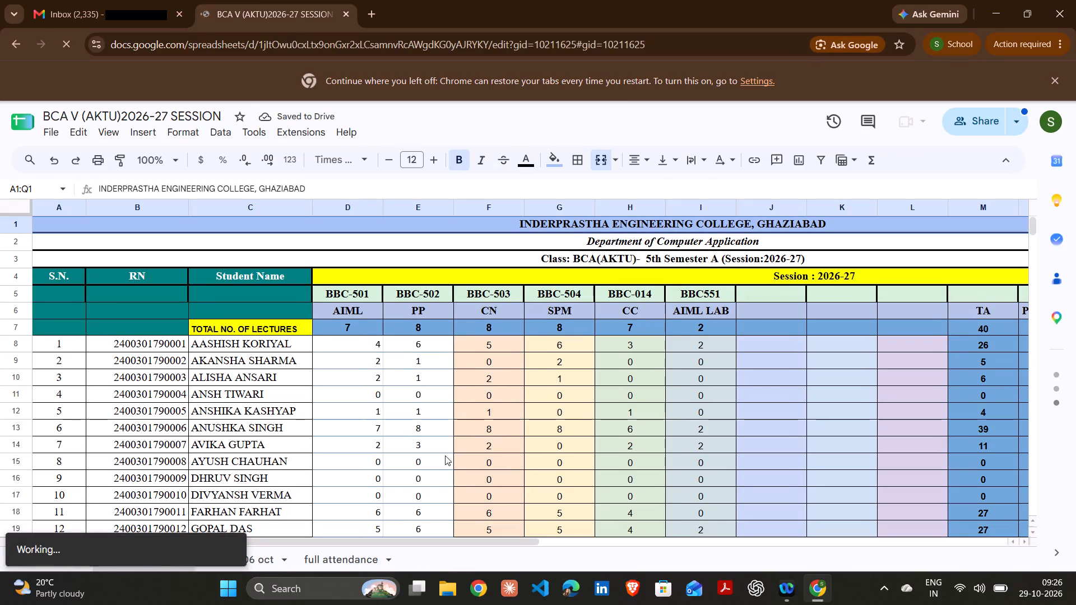
# Open the full attendance sheet and select the total number of lectures cell for CN (BBC-503).
pyautogui.click(333, 548)
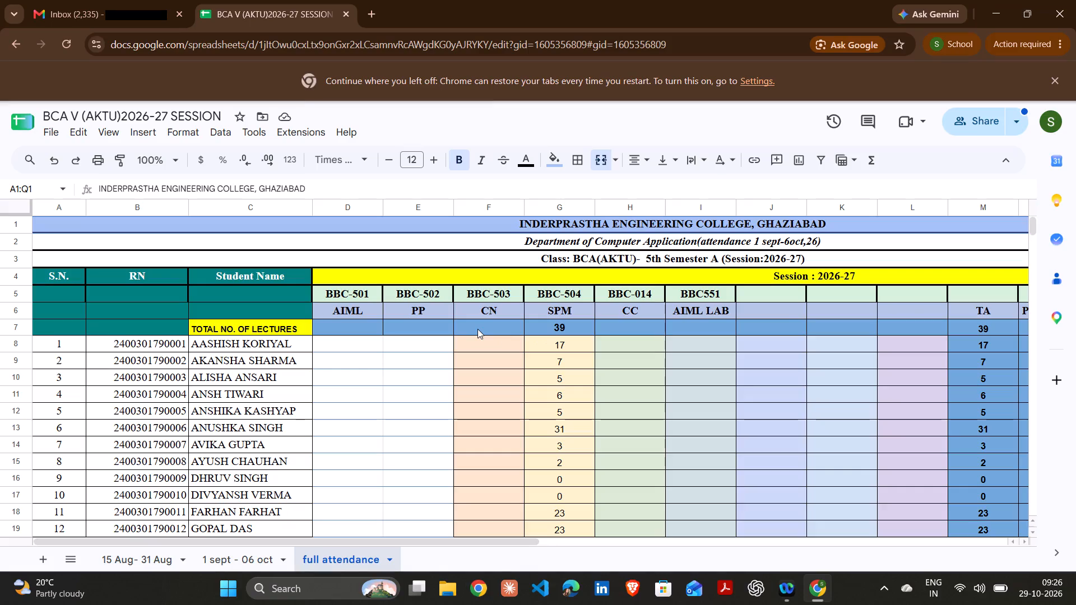
pyautogui.click(420, 341)
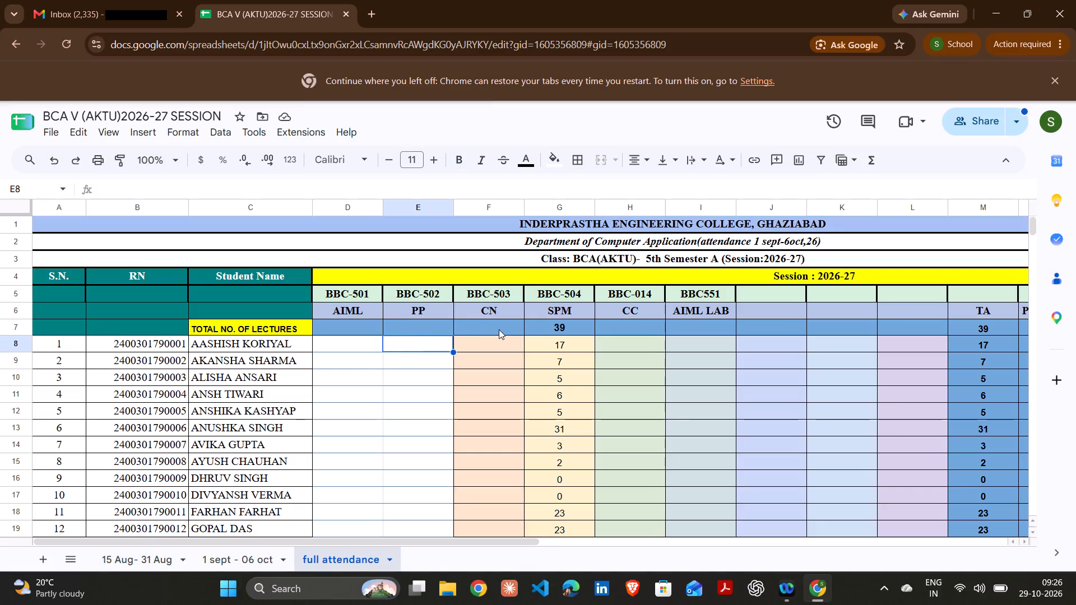
pyautogui.click(499, 329)
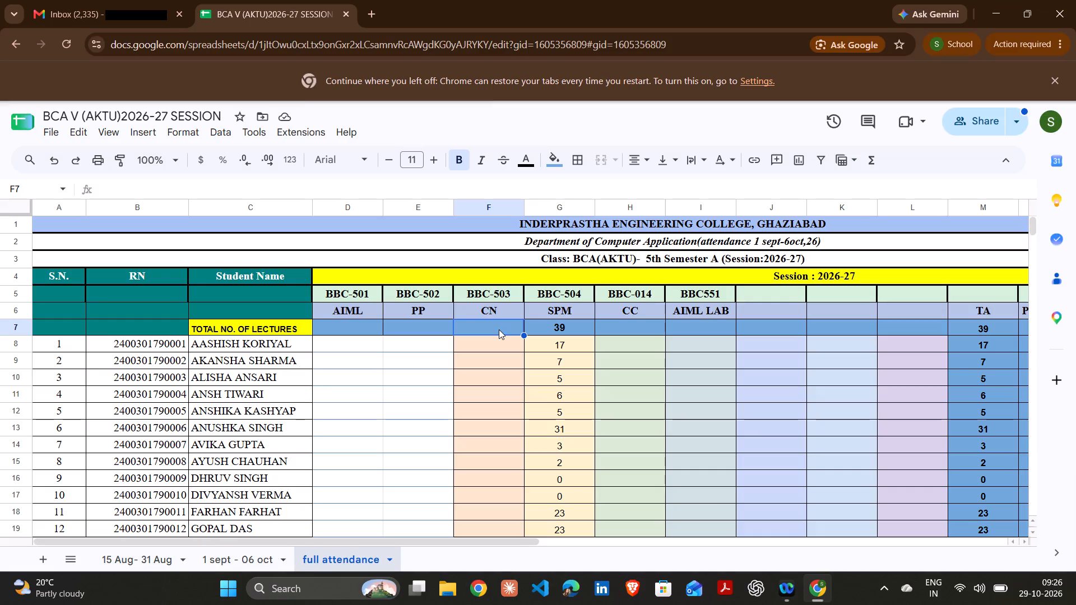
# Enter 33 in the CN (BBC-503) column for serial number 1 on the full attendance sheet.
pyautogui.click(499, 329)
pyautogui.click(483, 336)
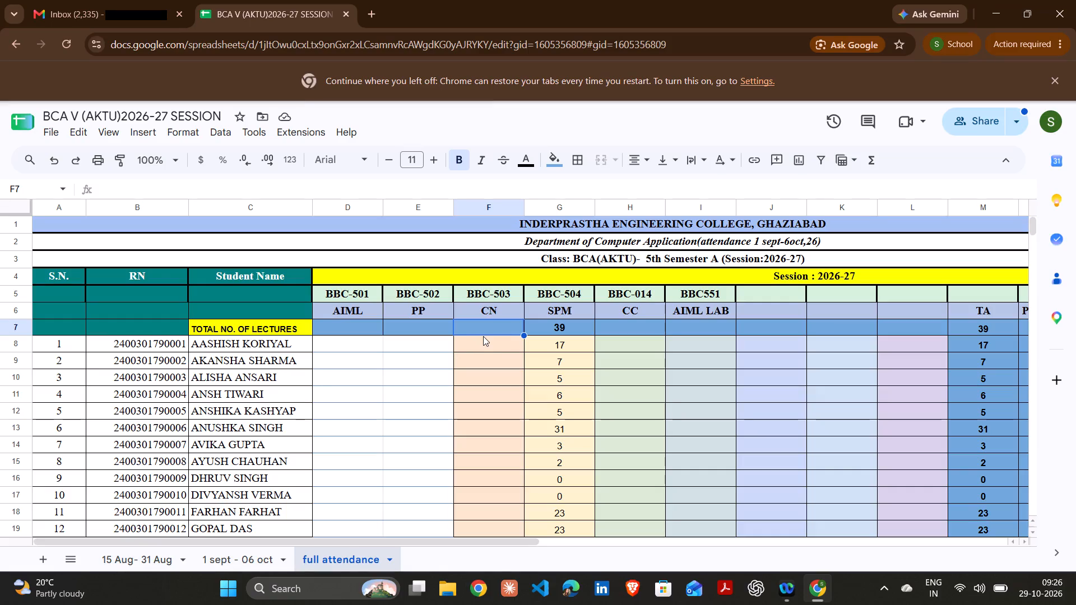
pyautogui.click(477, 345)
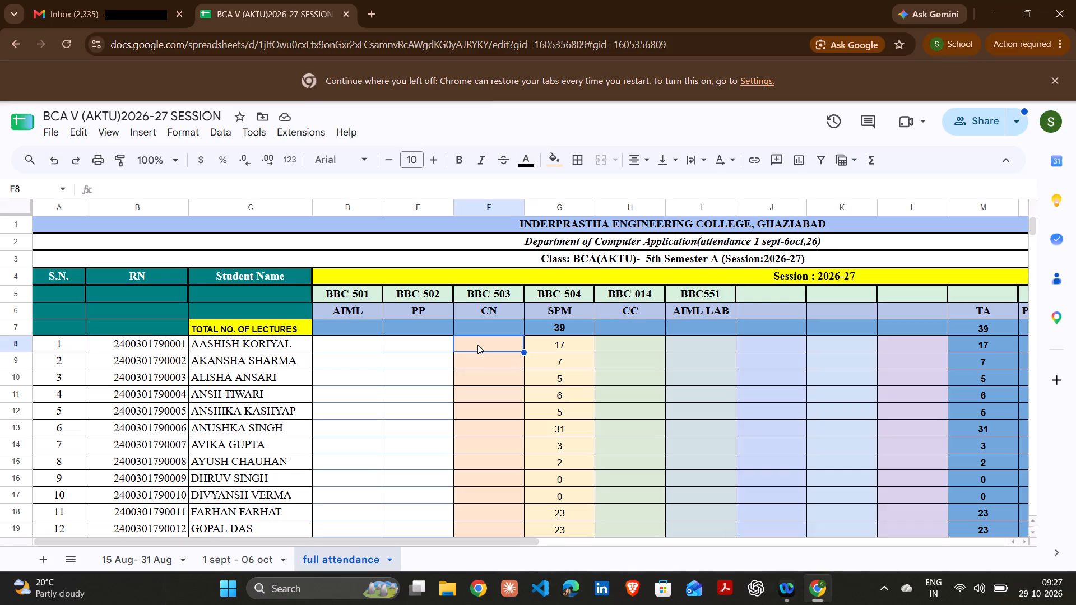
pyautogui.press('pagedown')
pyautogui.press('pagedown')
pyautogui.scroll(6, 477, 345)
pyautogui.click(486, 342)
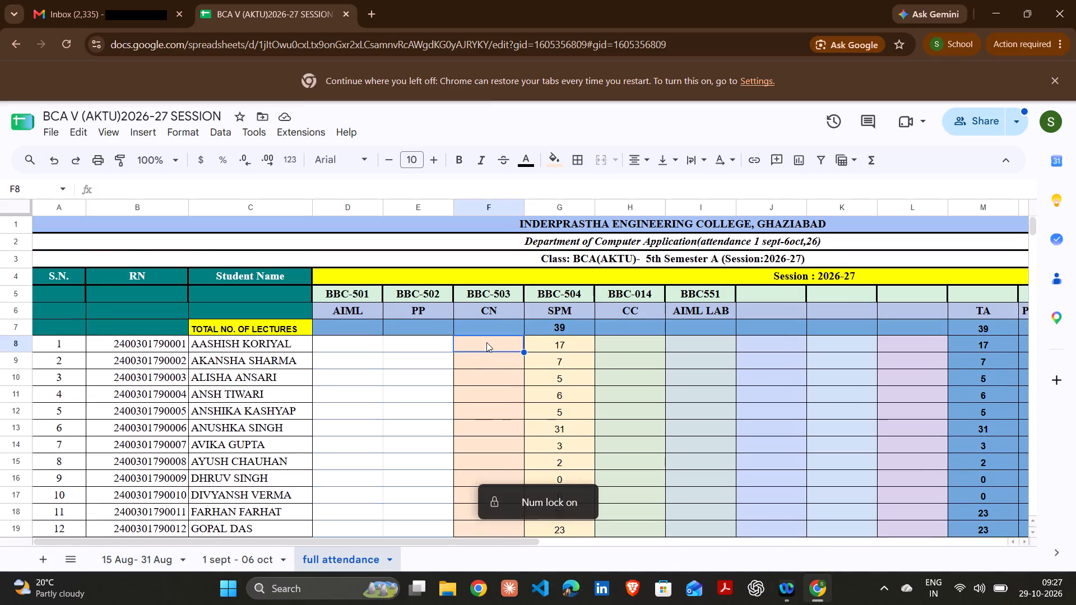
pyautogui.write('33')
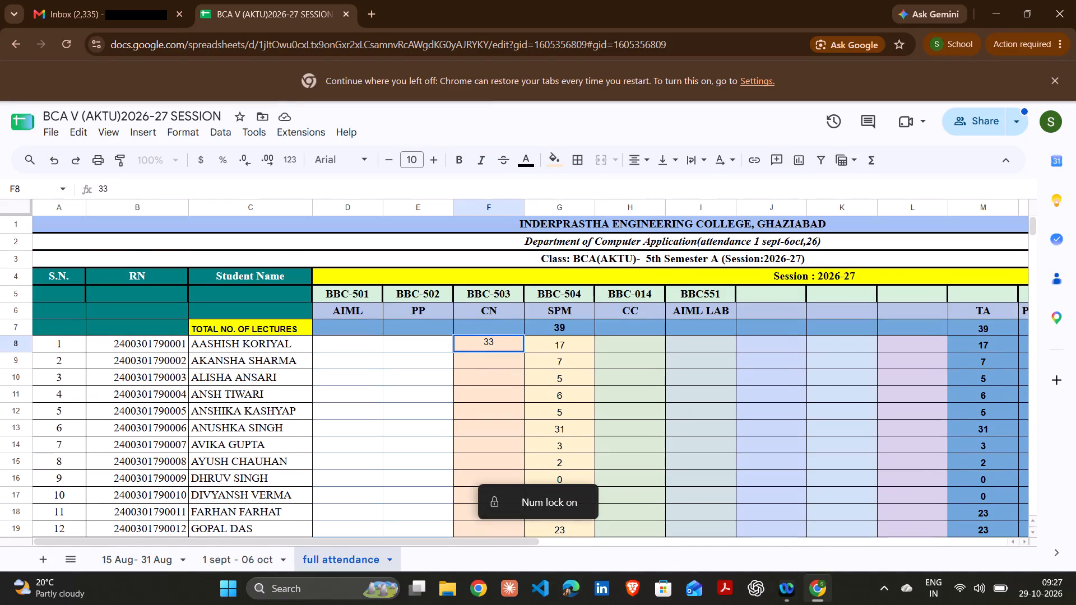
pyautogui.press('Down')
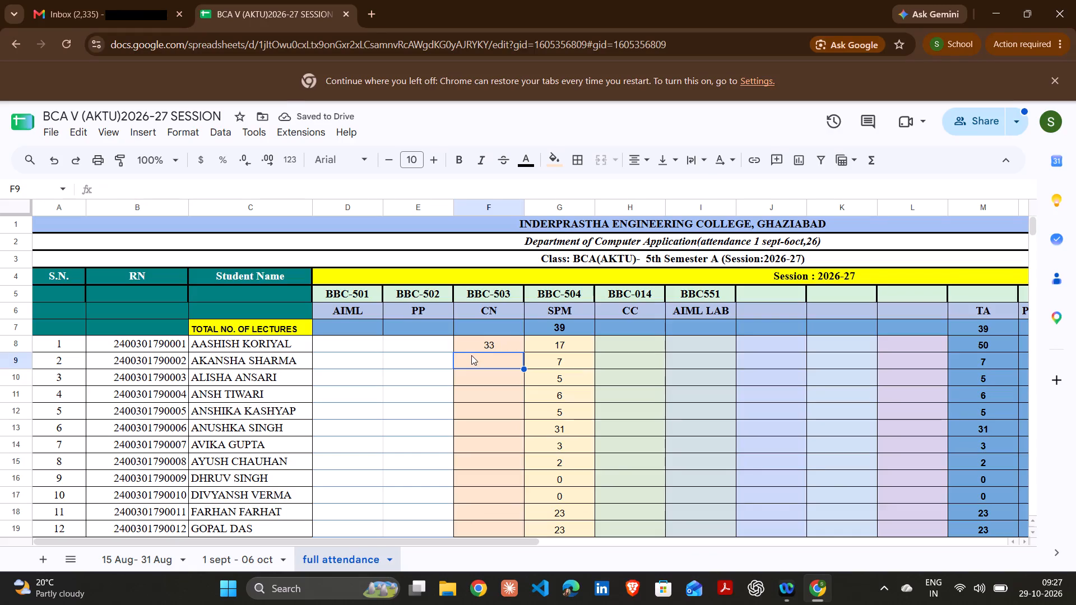
# Enter 33 as the total number of lectures for CN (BBC-503).
pyautogui.click(489, 350)
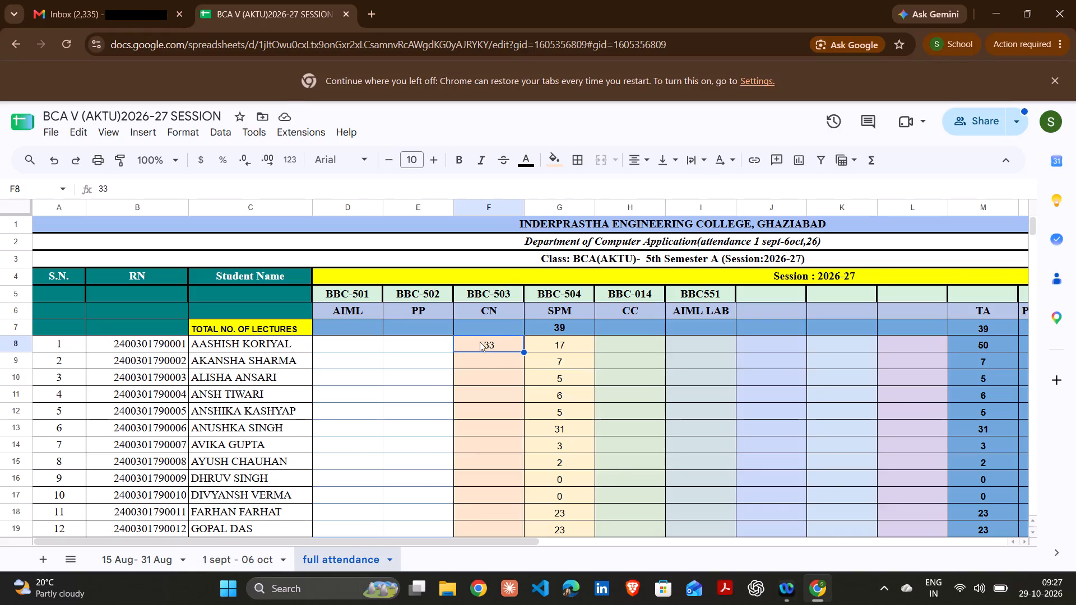
pyautogui.click(496, 328)
pyautogui.write('33')
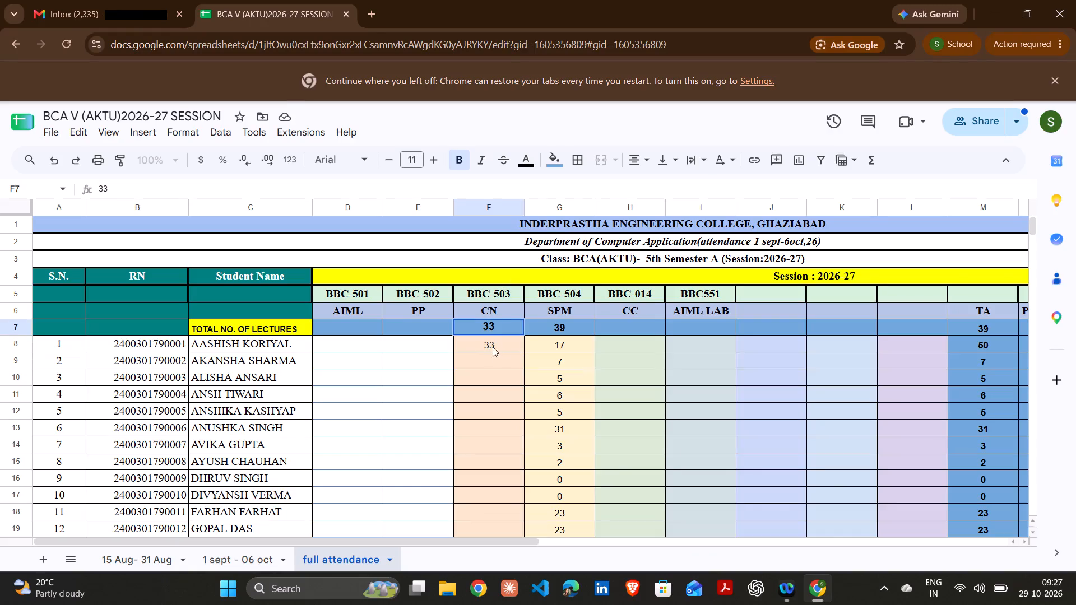
# Replace the CN attendance for serial number 1 with 15 and enter 4, 5, 9 and 8 for serial numbers 2 to 5.
pyautogui.click(511, 341)
pyautogui.press('BackSpace')
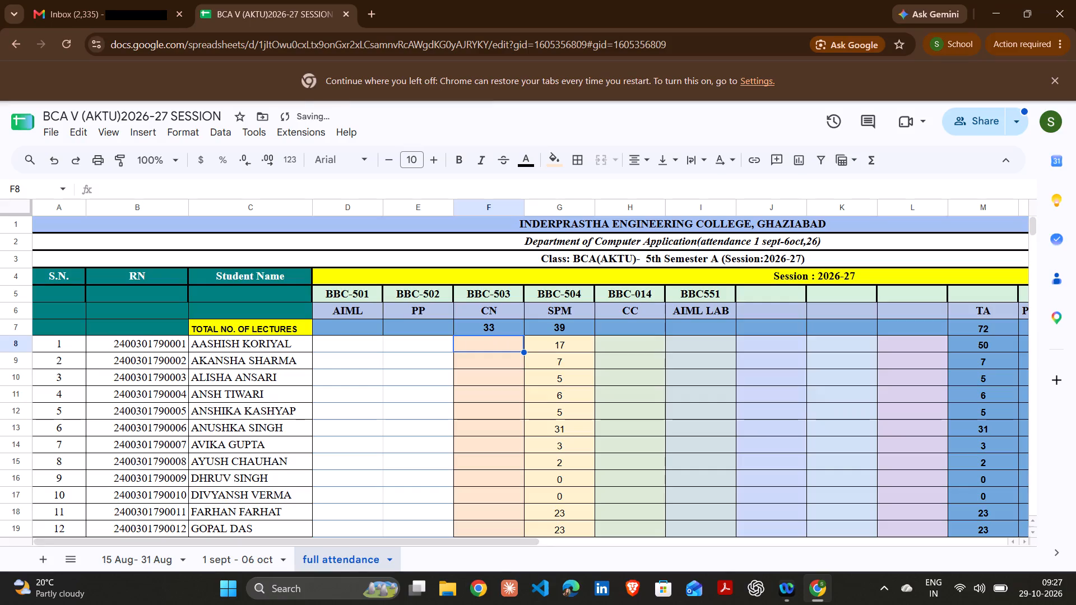
pyautogui.write('15')
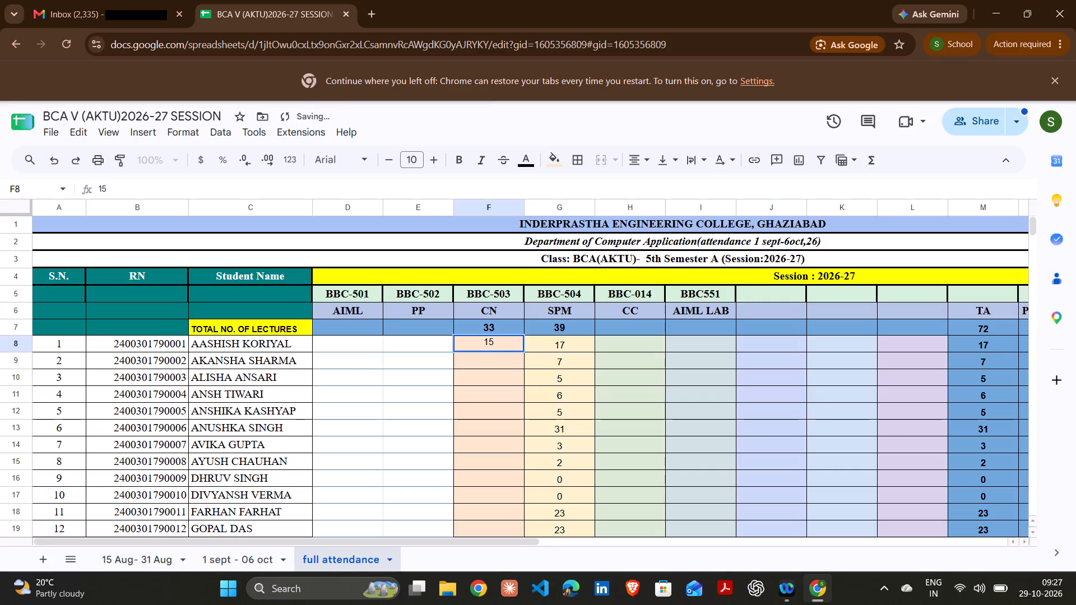
pyautogui.press('Down')
pyautogui.press('4')
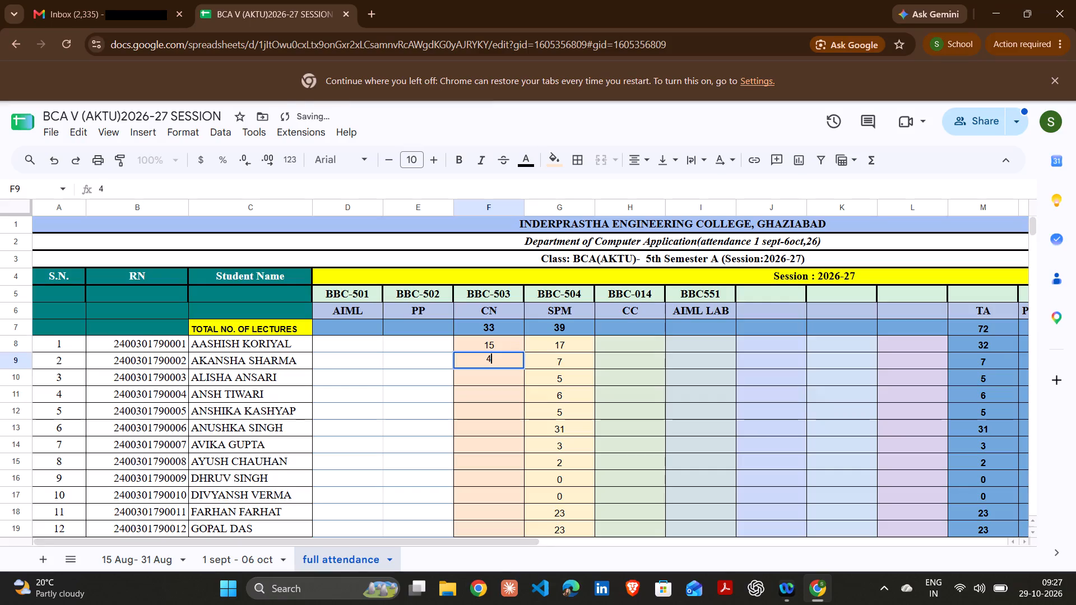
pyautogui.press('Left')
pyautogui.press('Down')
pyautogui.press('Right')
pyautogui.press('5')
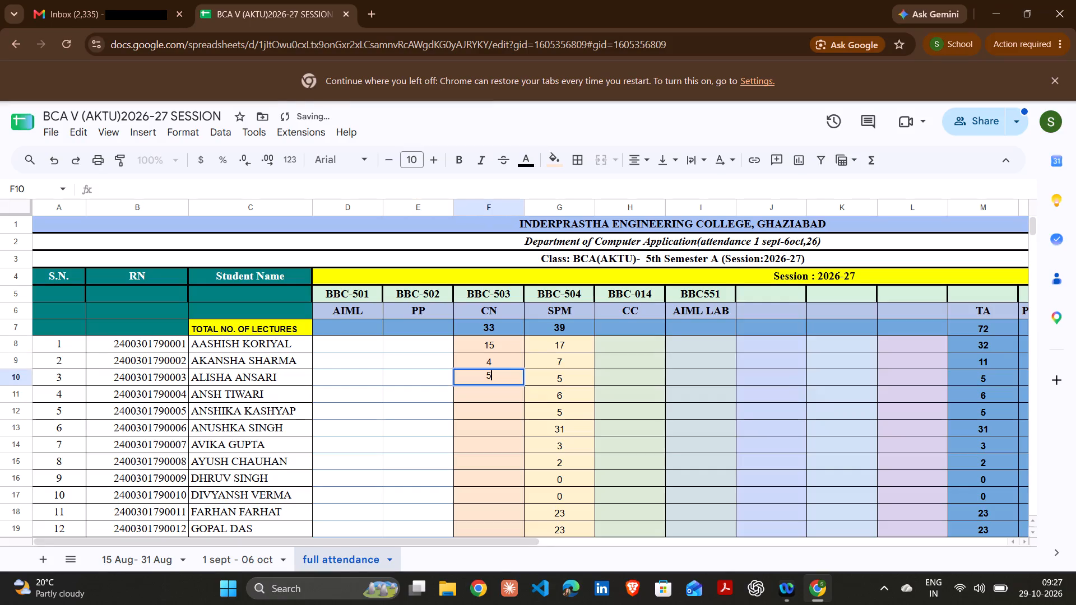
pyautogui.press('Down')
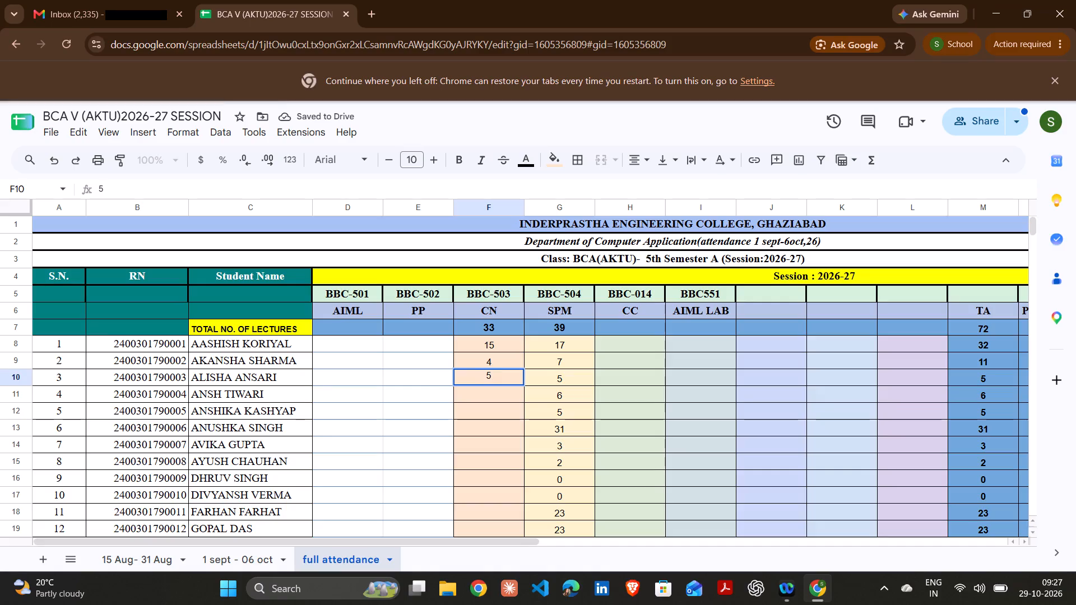
pyautogui.press('9')
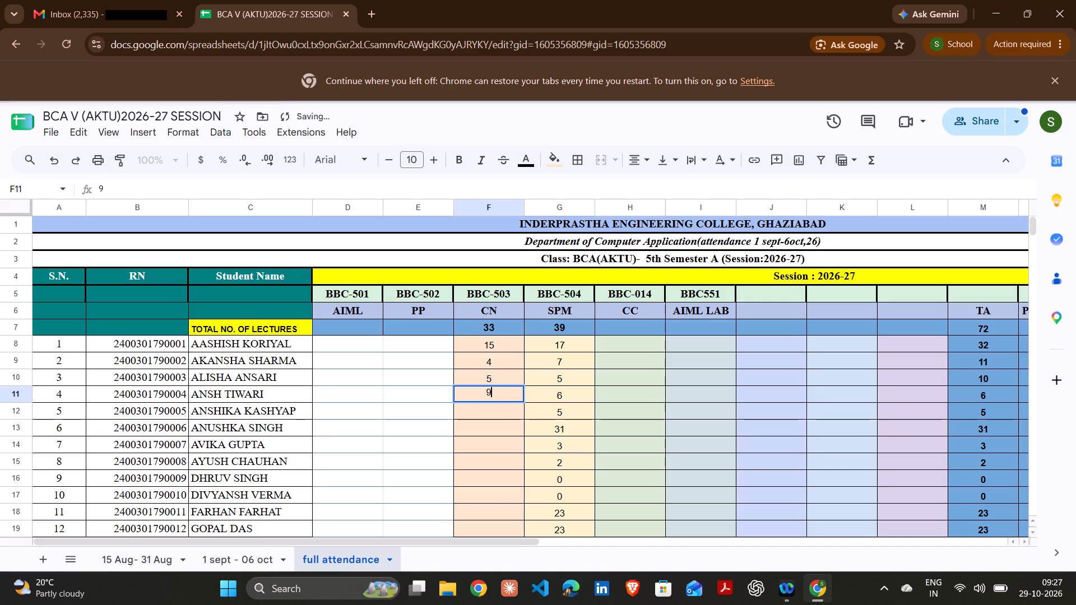
pyautogui.press('Down')
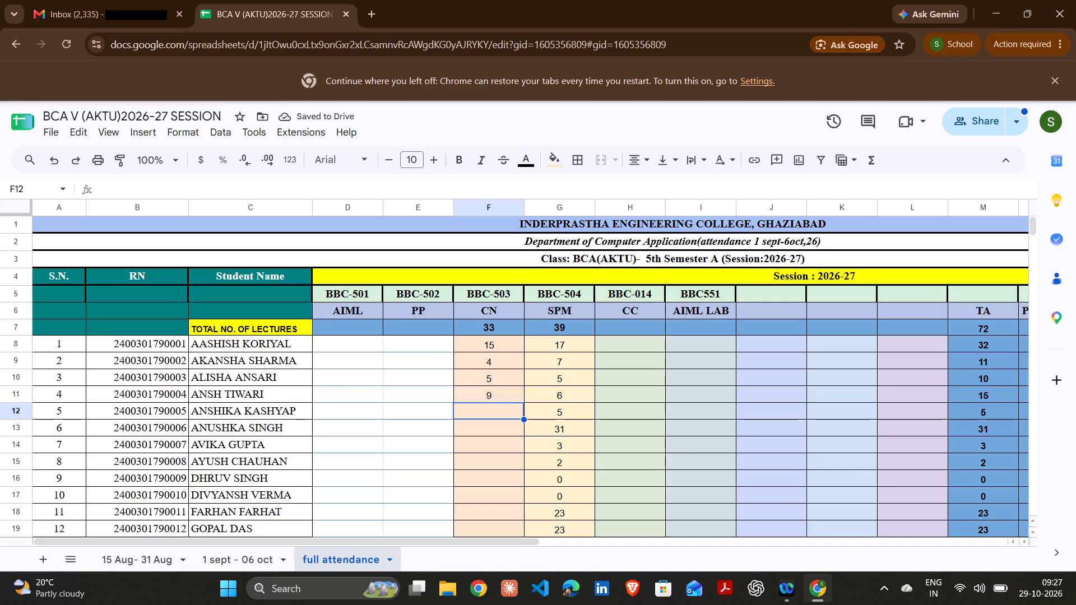
pyautogui.press('8')
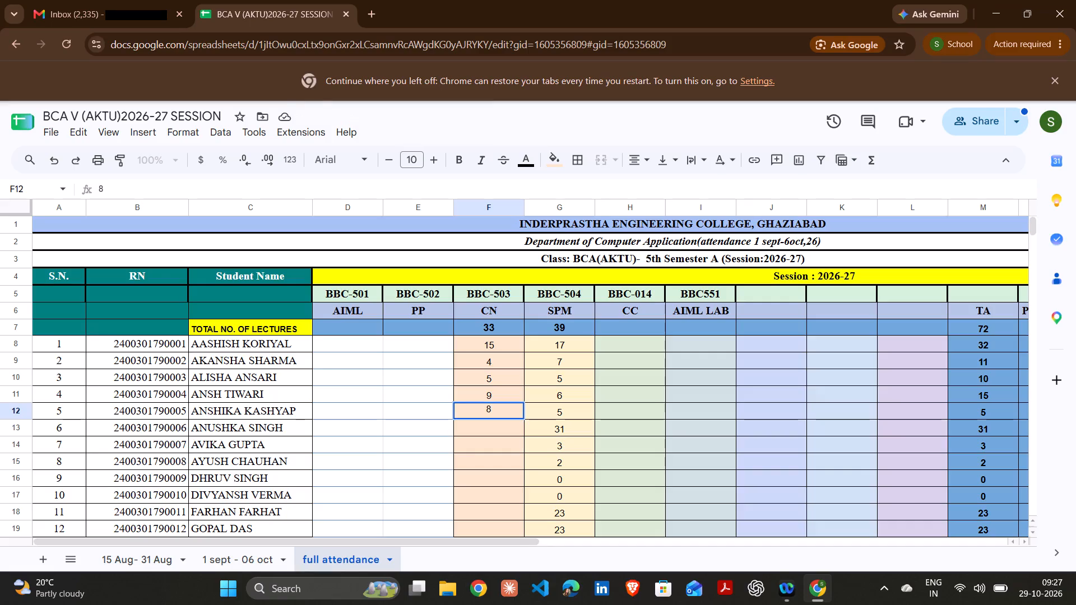
pyautogui.press('Down')
# Enter the CN attendance for serial numbers 6 to 10 as 27, 7, 3, 3 and 3.
pyautogui.write('27')
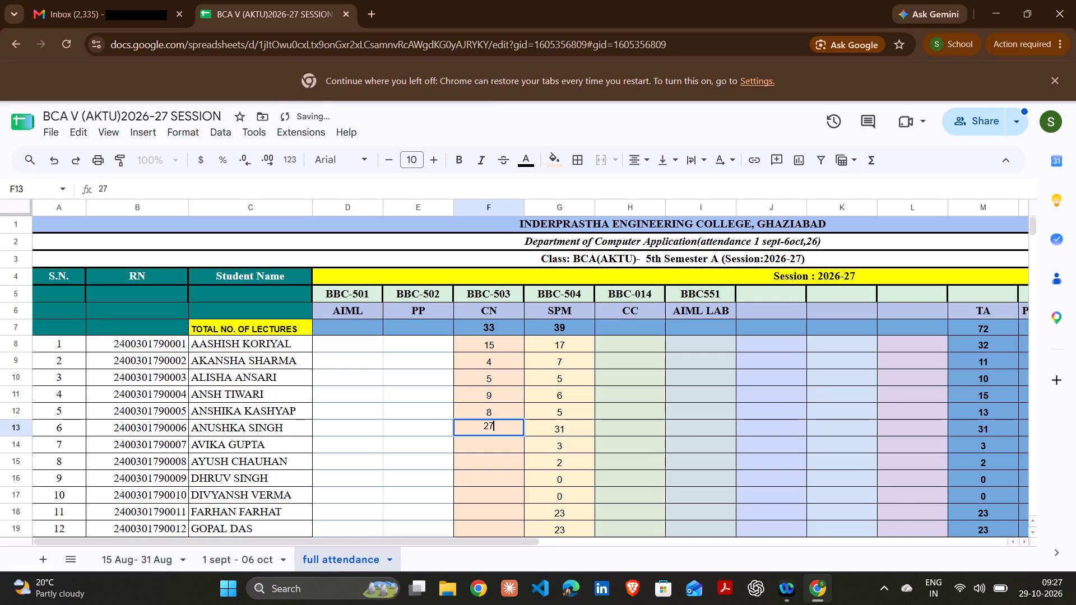
pyautogui.press('Down')
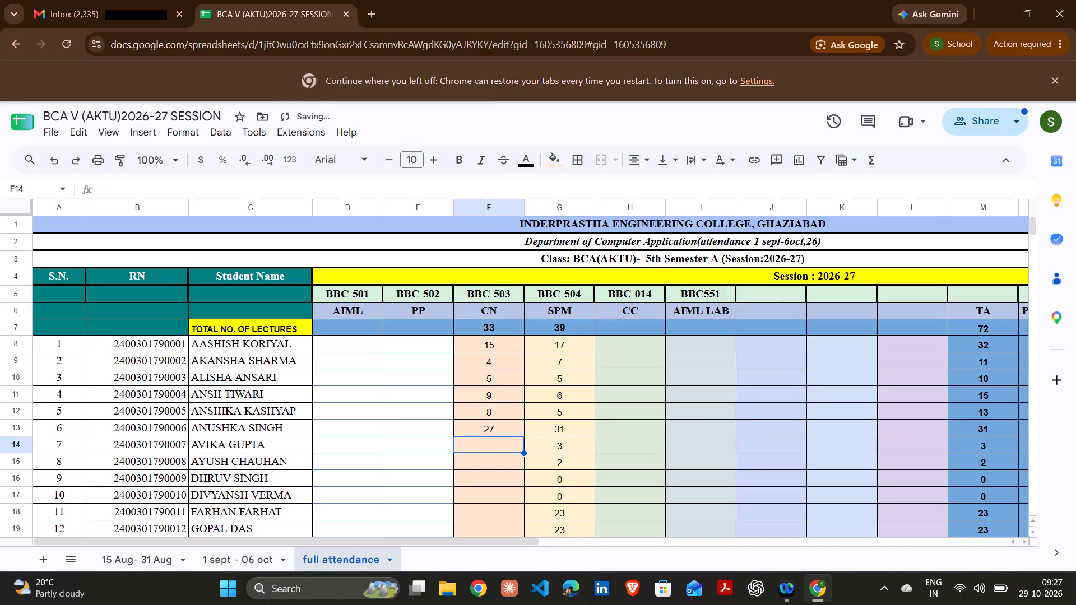
pyautogui.press('7')
pyautogui.press('Down')
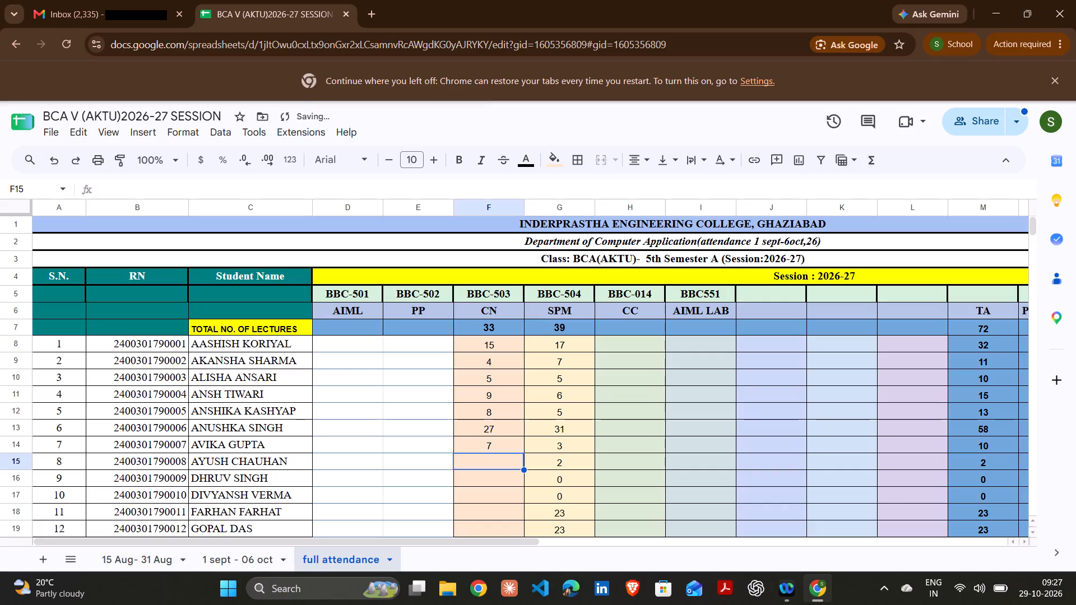
pyautogui.press('3')
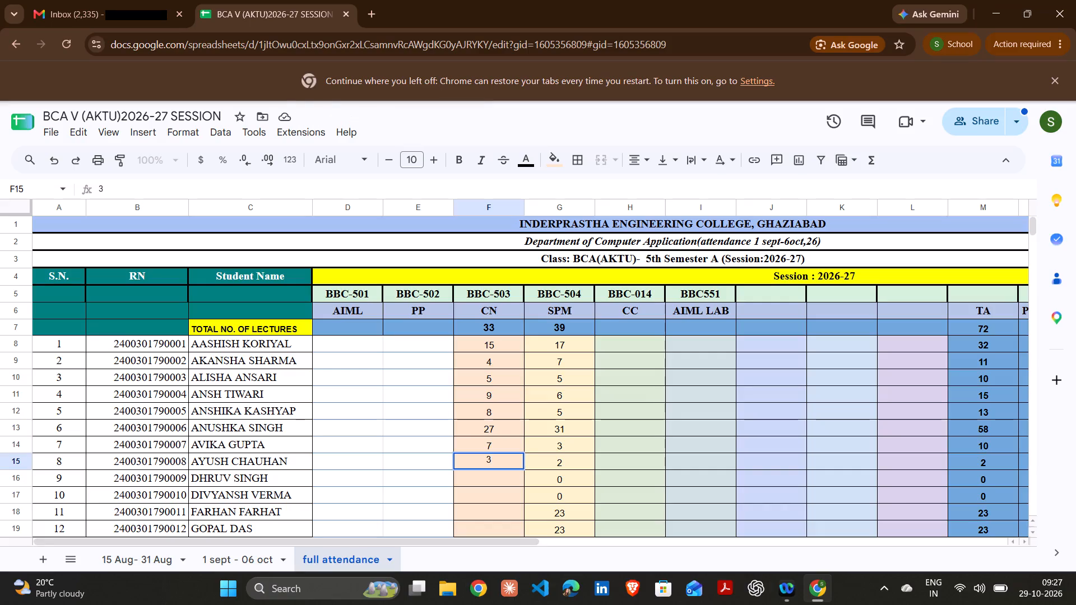
pyautogui.press('Down')
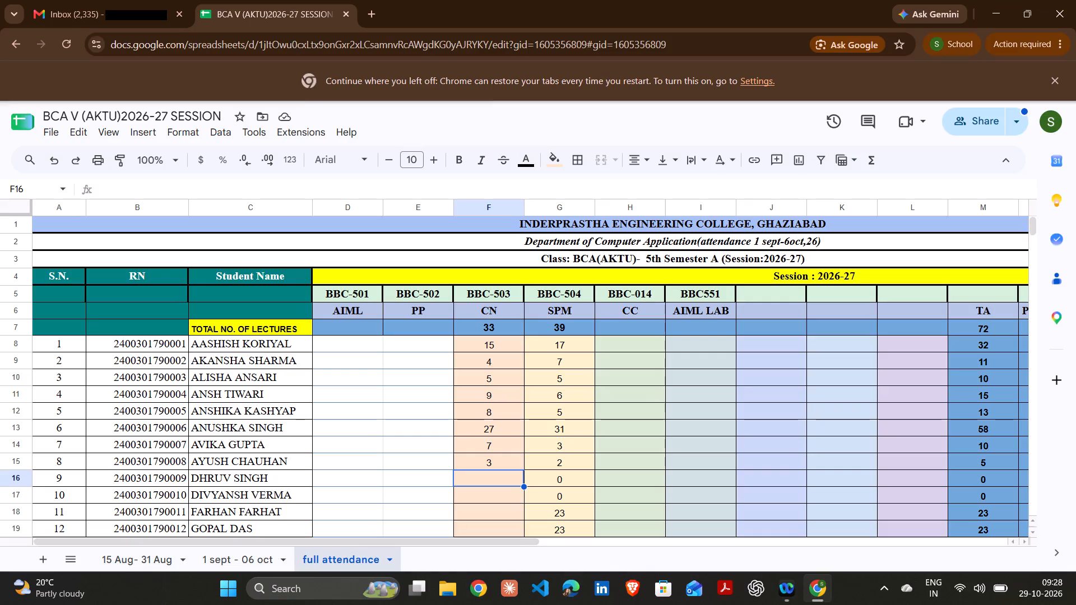
pyautogui.press('3')
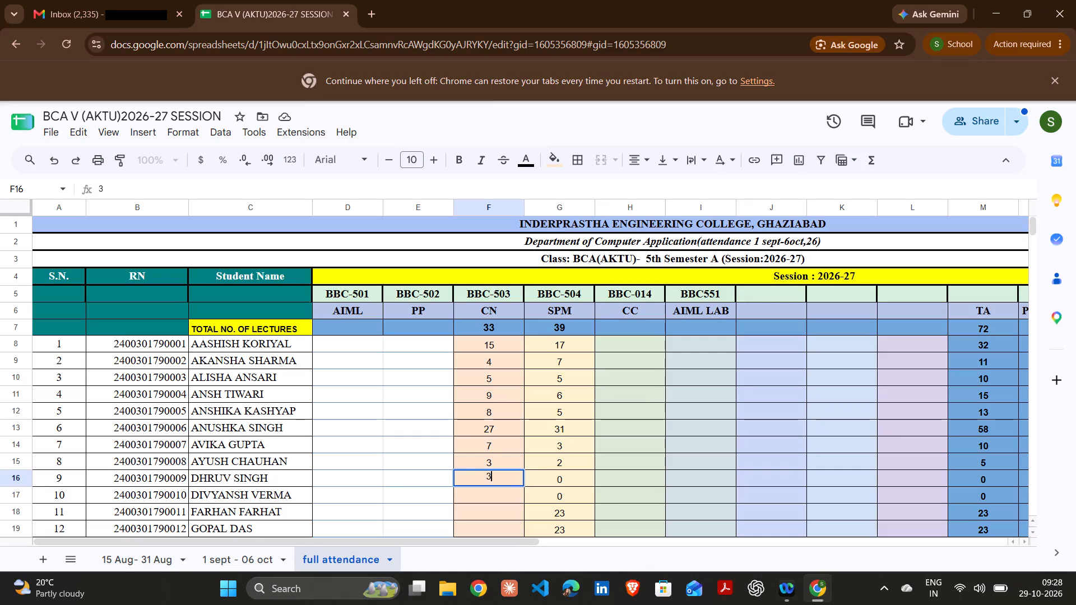
pyautogui.press('Down')
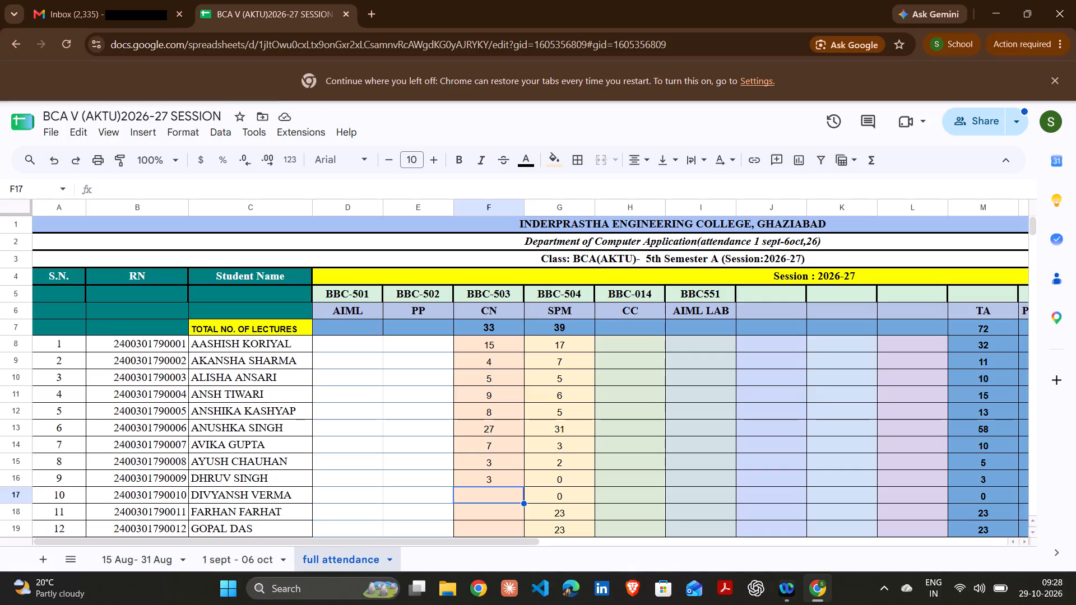
pyautogui.press('0')
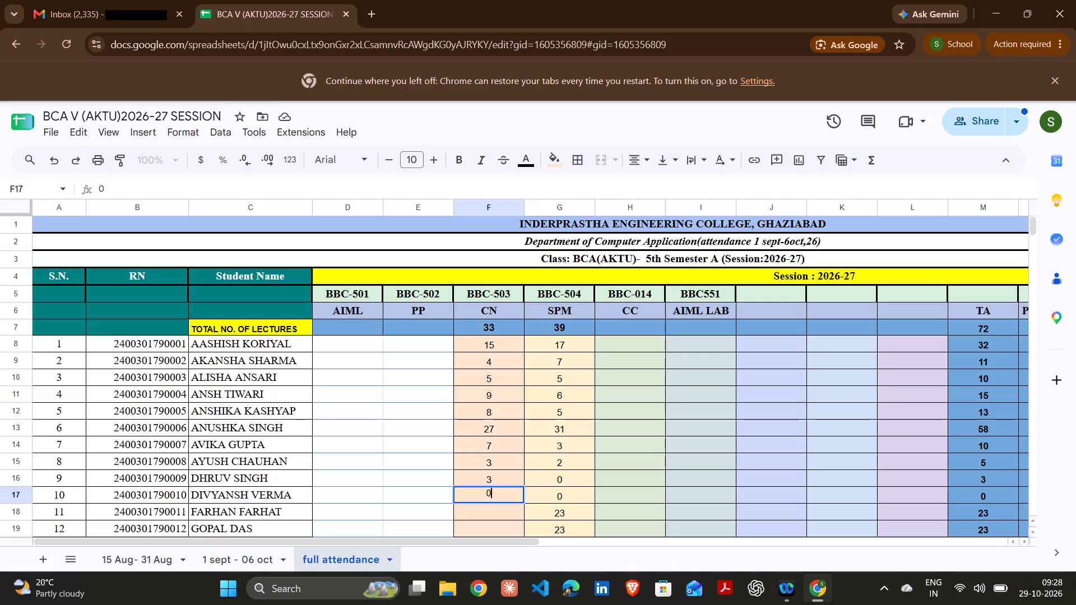
pyautogui.press('BackSpace')
pyautogui.press('3')
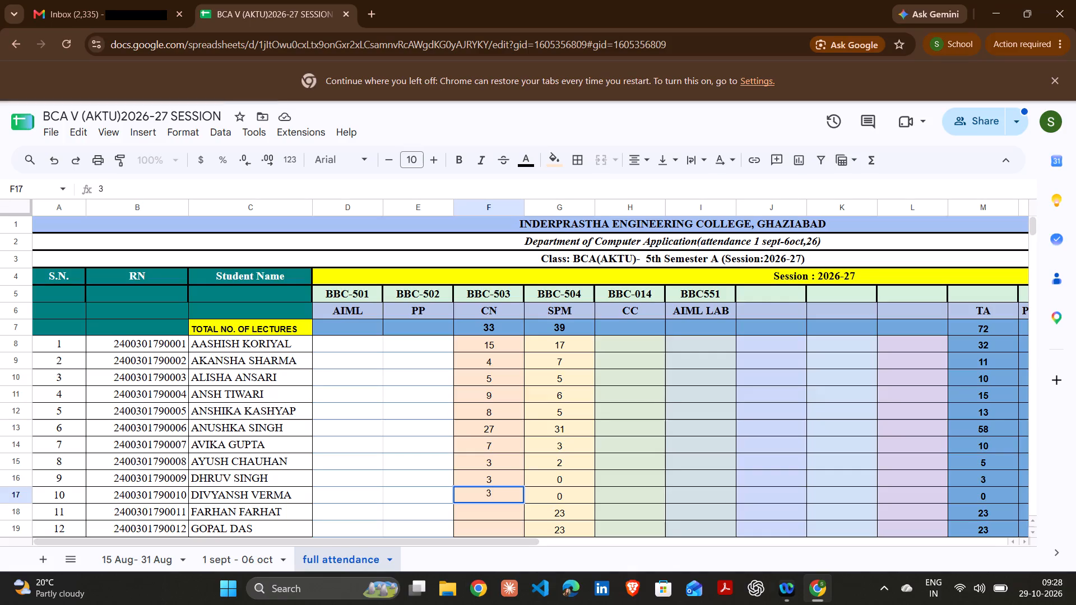
pyautogui.press('Down')
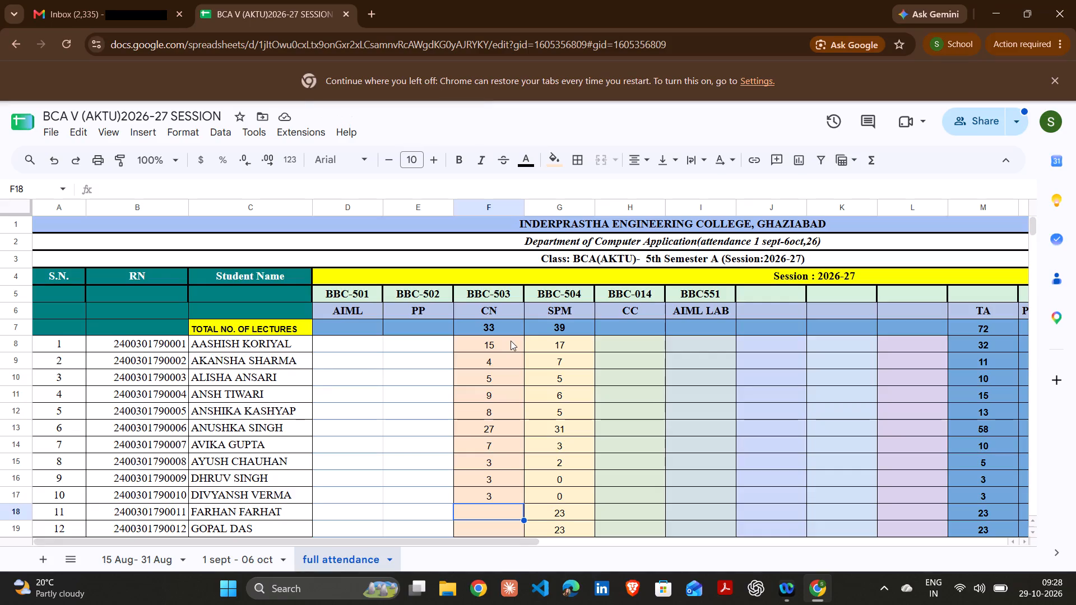
# Enter the CN attendance for serial numbers 11 to 13 as 22, 21 and 5.
pyautogui.write('22')
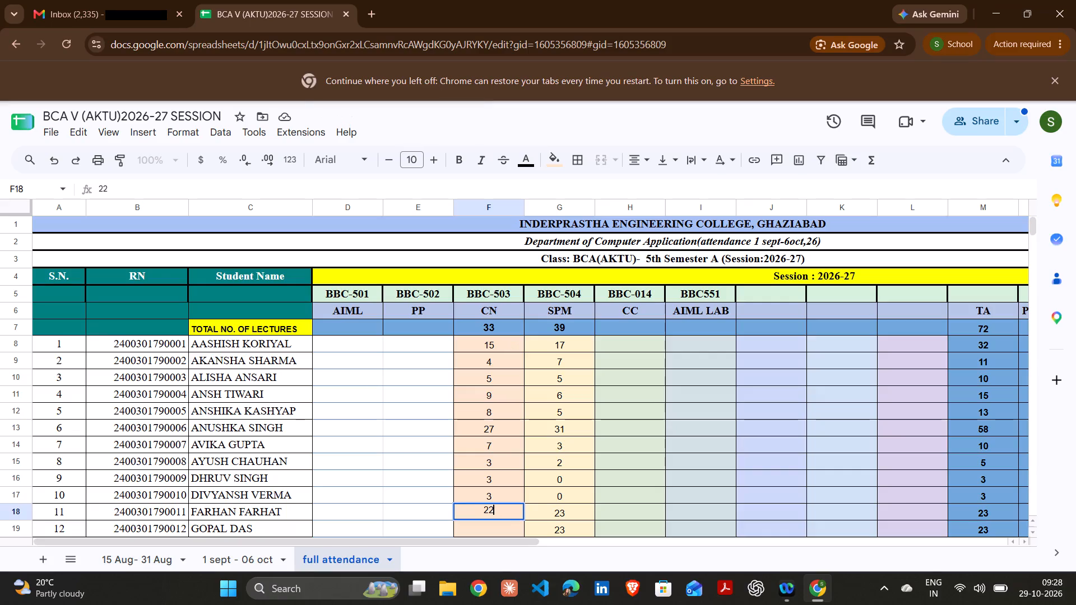
pyautogui.press('Down')
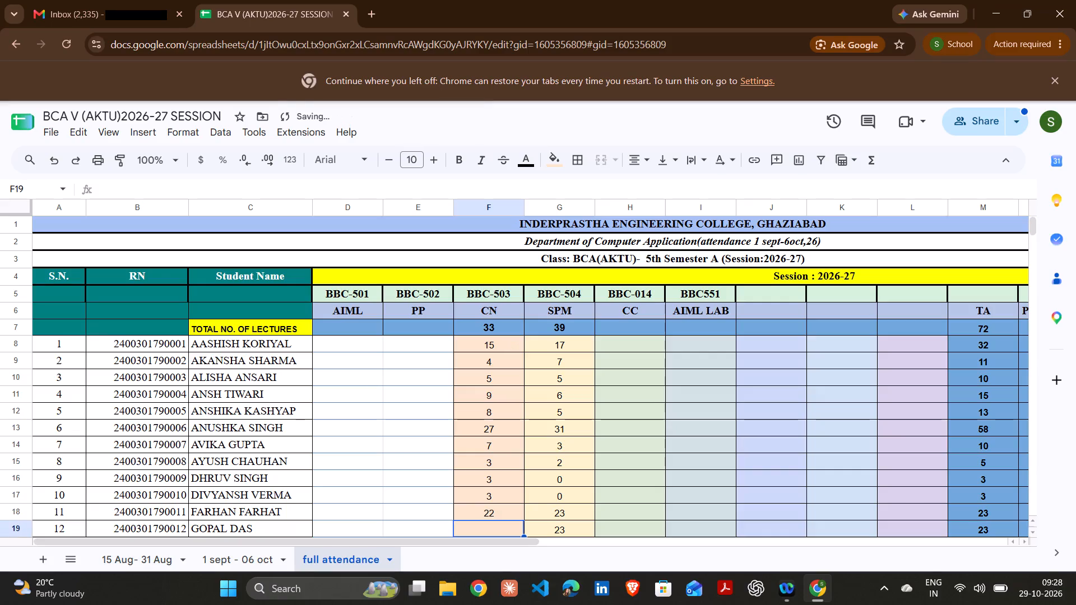
pyautogui.scroll(-1, 482, 490)
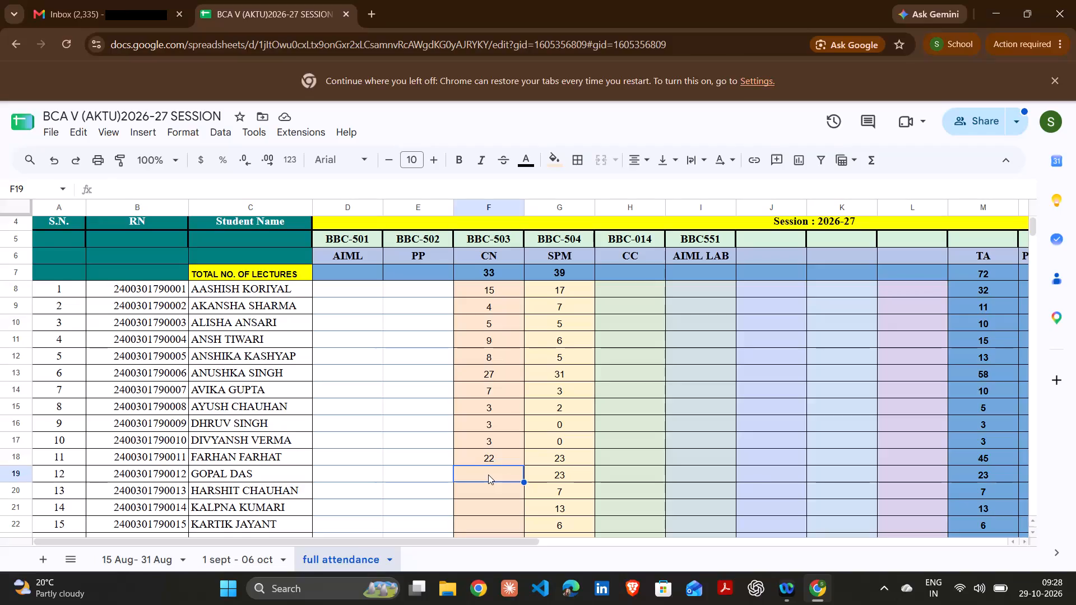
pyautogui.write('21')
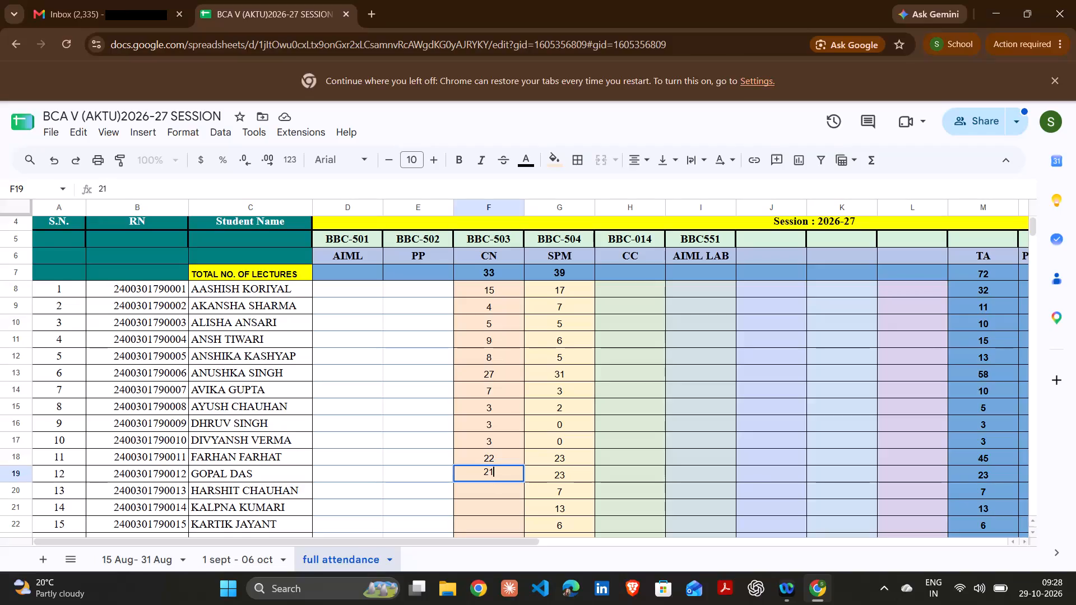
pyautogui.scroll(-1, 488, 474)
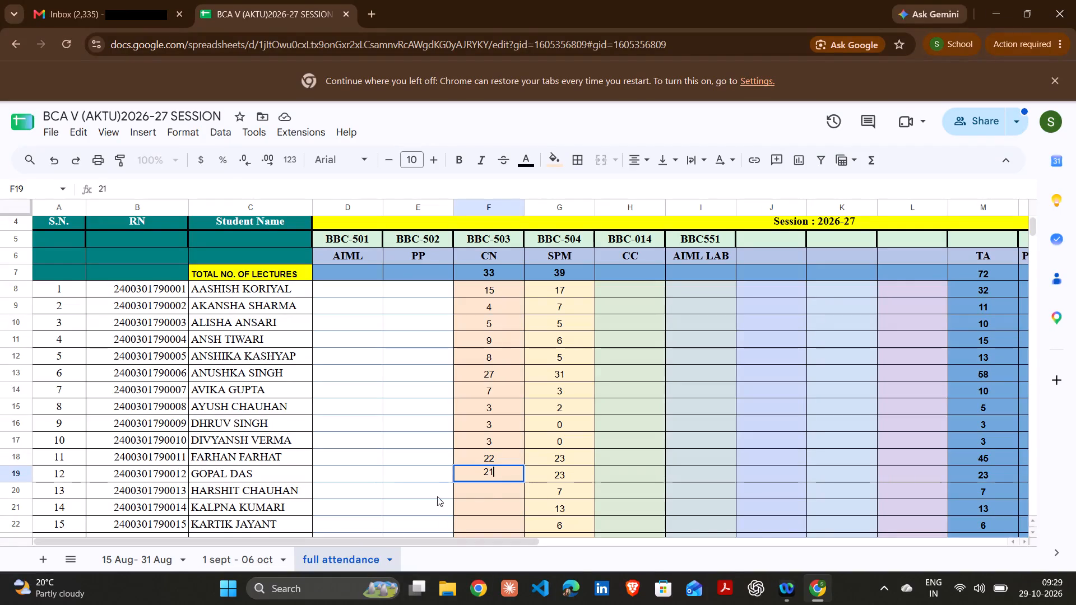
pyautogui.click(491, 490)
pyautogui.scroll(-1, 491, 490)
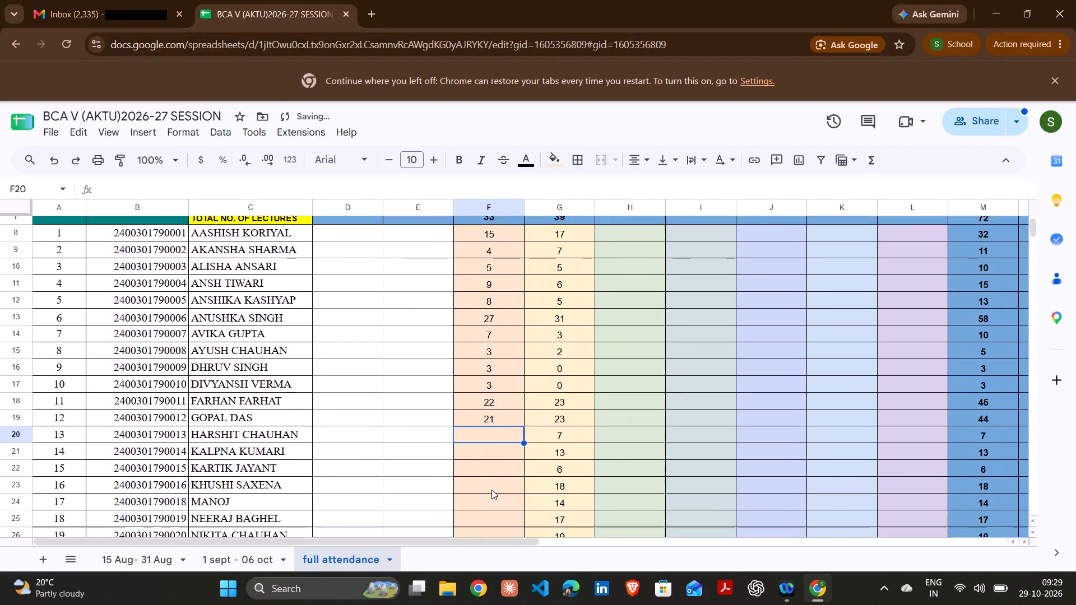
pyautogui.scroll(-1, 491, 490)
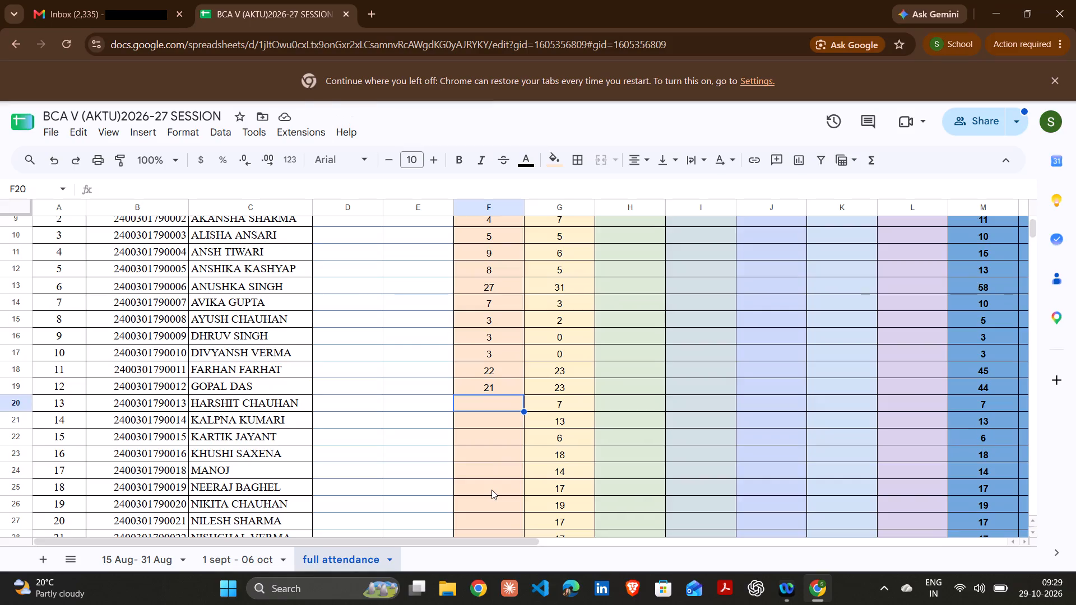
pyautogui.press('5')
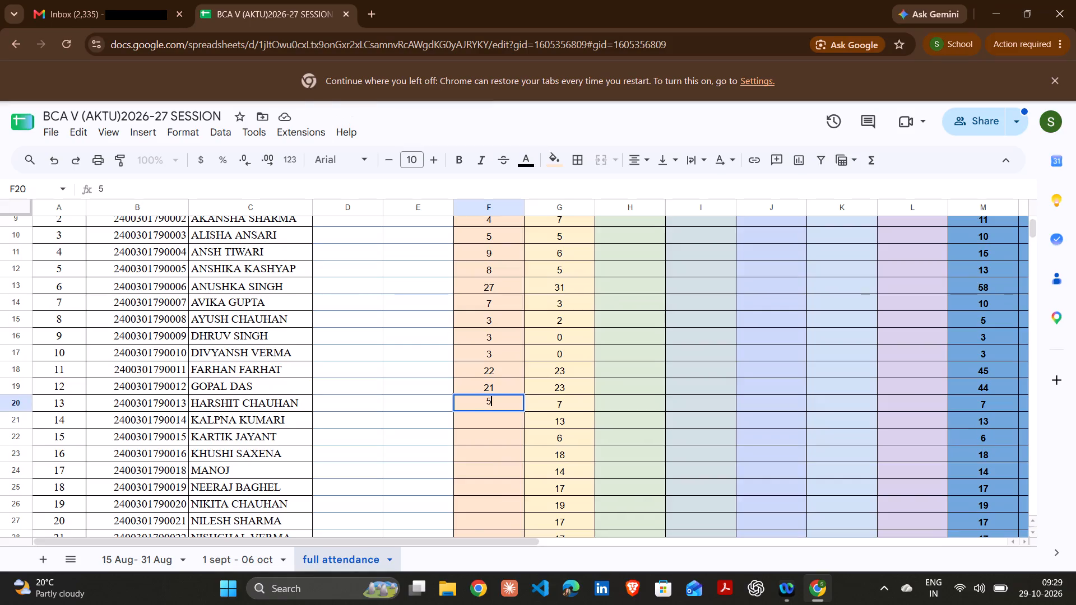
pyautogui.click(488, 422)
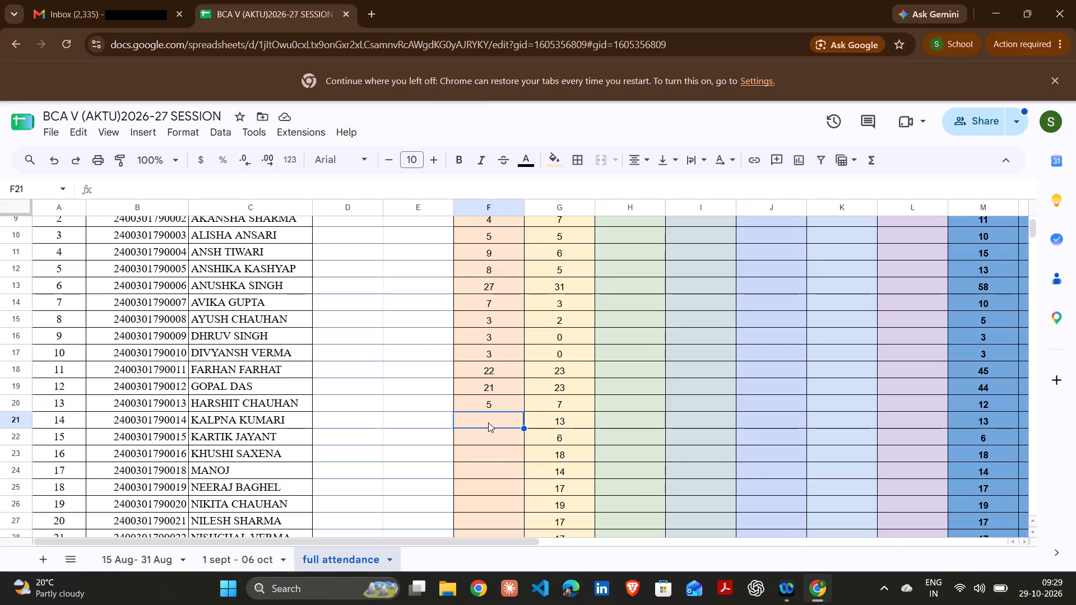
# Enter the CN attendance for serial numbers 14 to 17 as 8, 7, 20 and 14.
pyautogui.press('8')
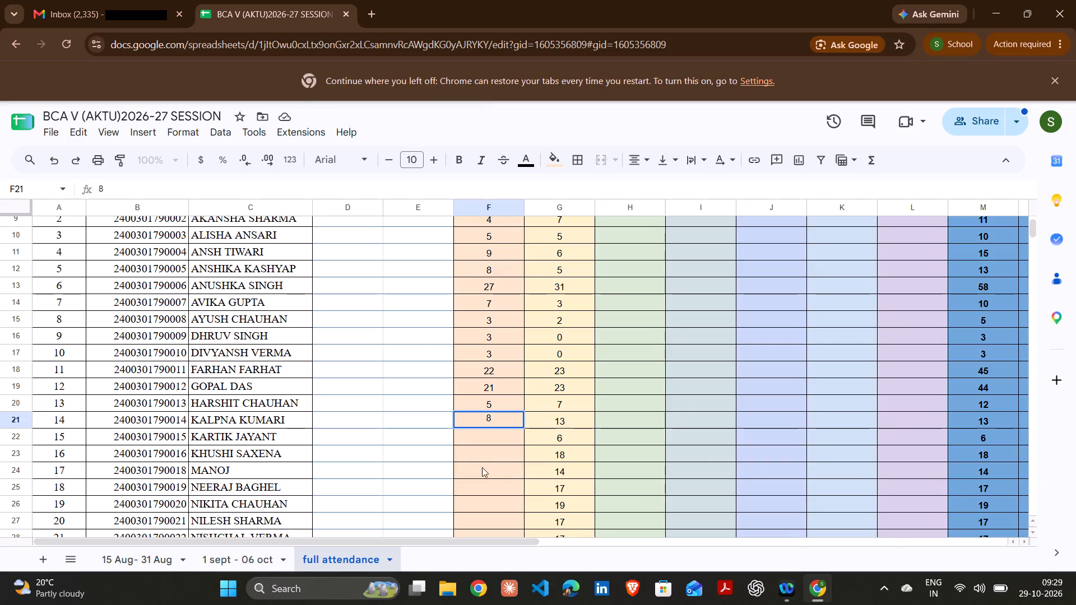
pyautogui.click(485, 432)
pyautogui.scroll(-1, 485, 432)
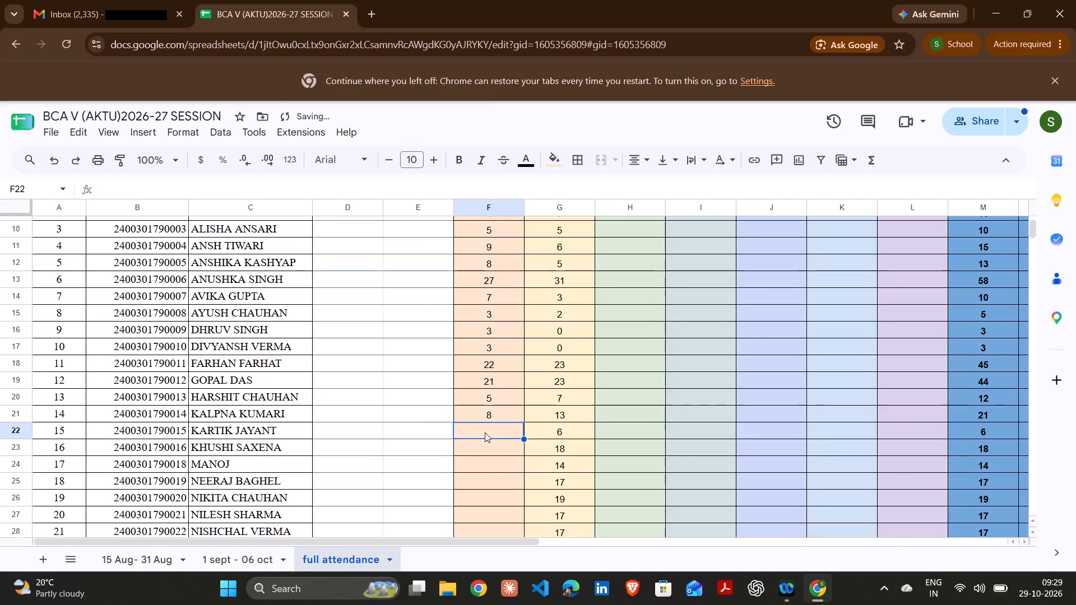
pyautogui.scroll(-2, 485, 432)
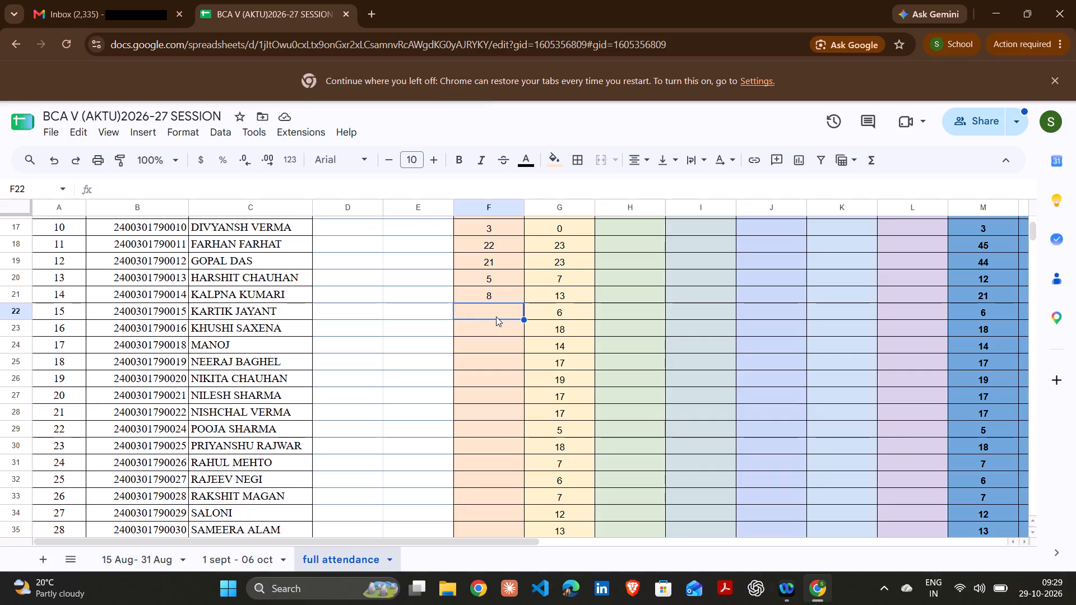
pyautogui.press('7')
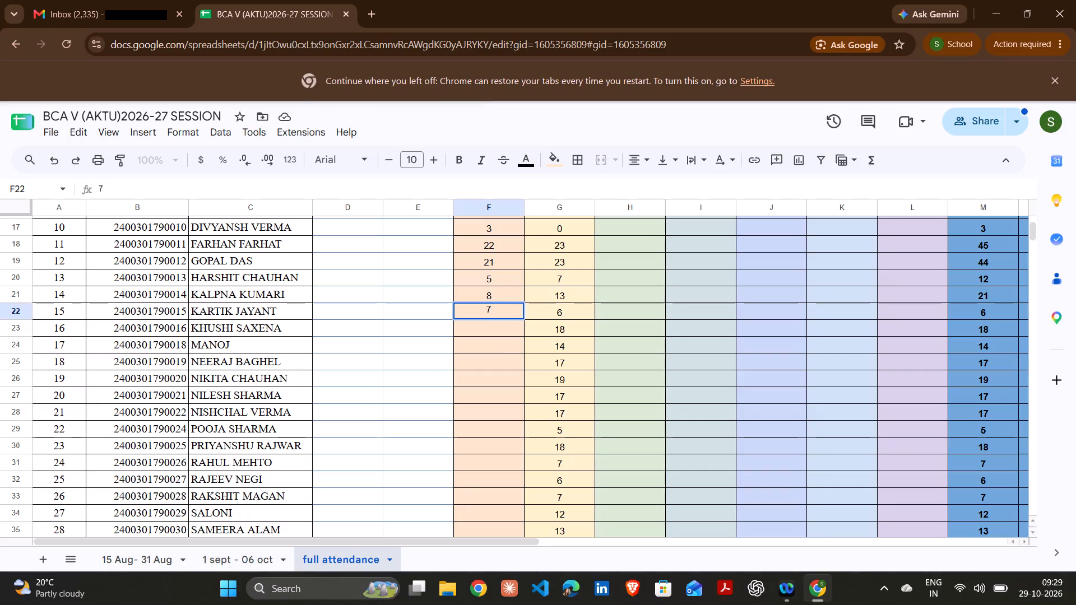
pyautogui.click(486, 334)
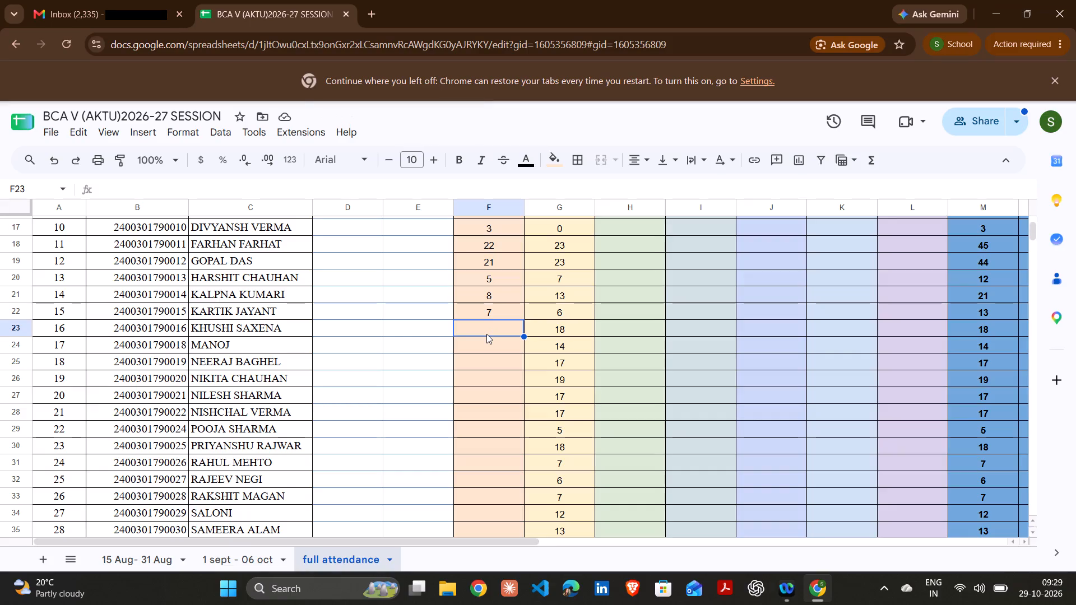
pyautogui.write('20')
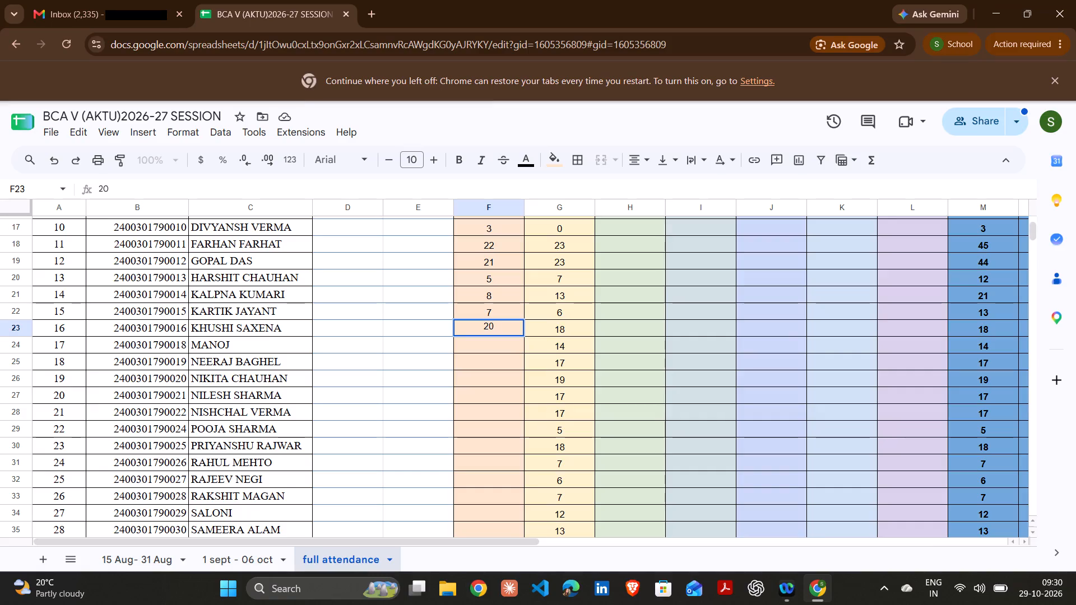
pyautogui.click(489, 350)
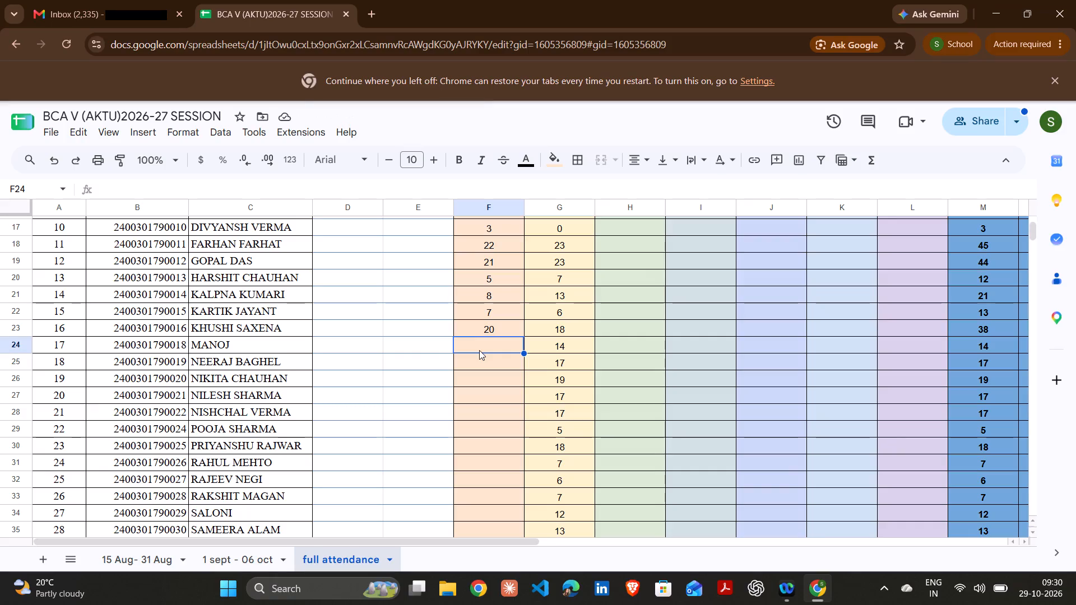
pyautogui.write('14')
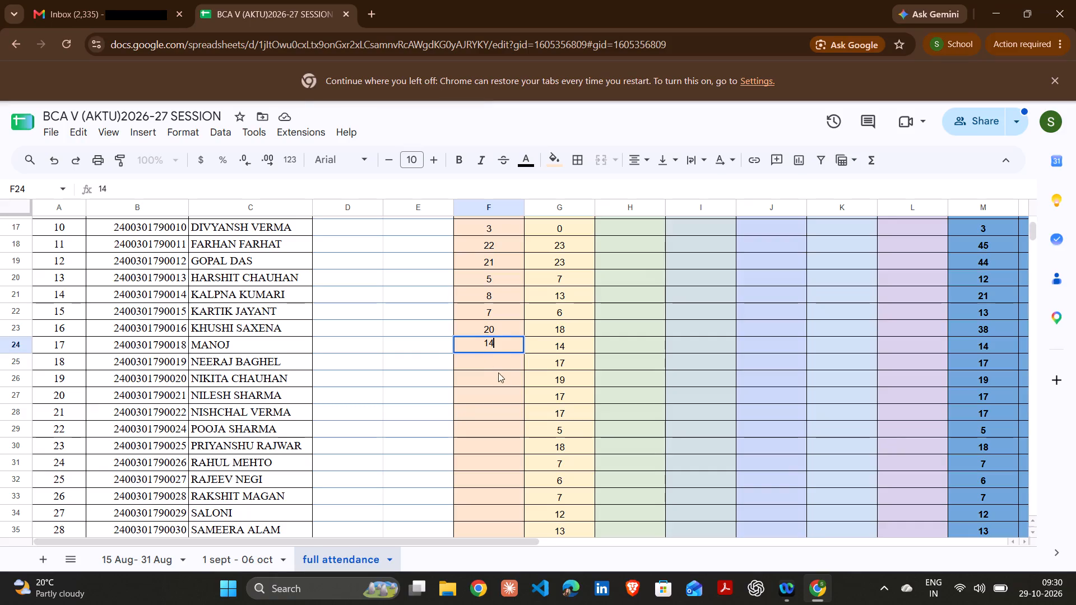
# Enter 17 as the CN attendance for serial number 18.
pyautogui.click(494, 364)
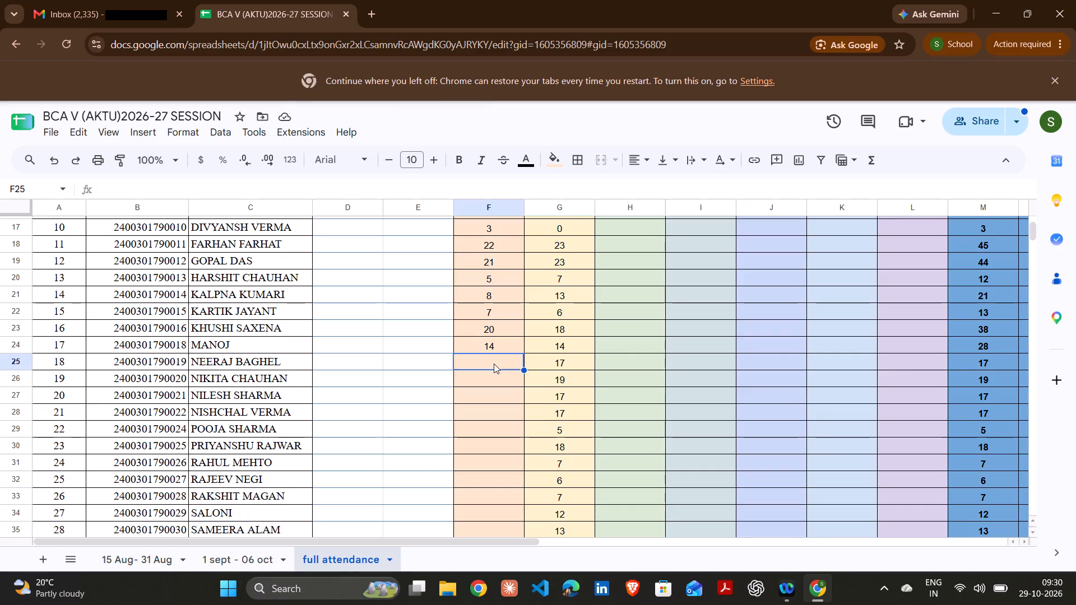
pyautogui.scroll(3, 494, 364)
pyautogui.hscroll(1, 494, 364)
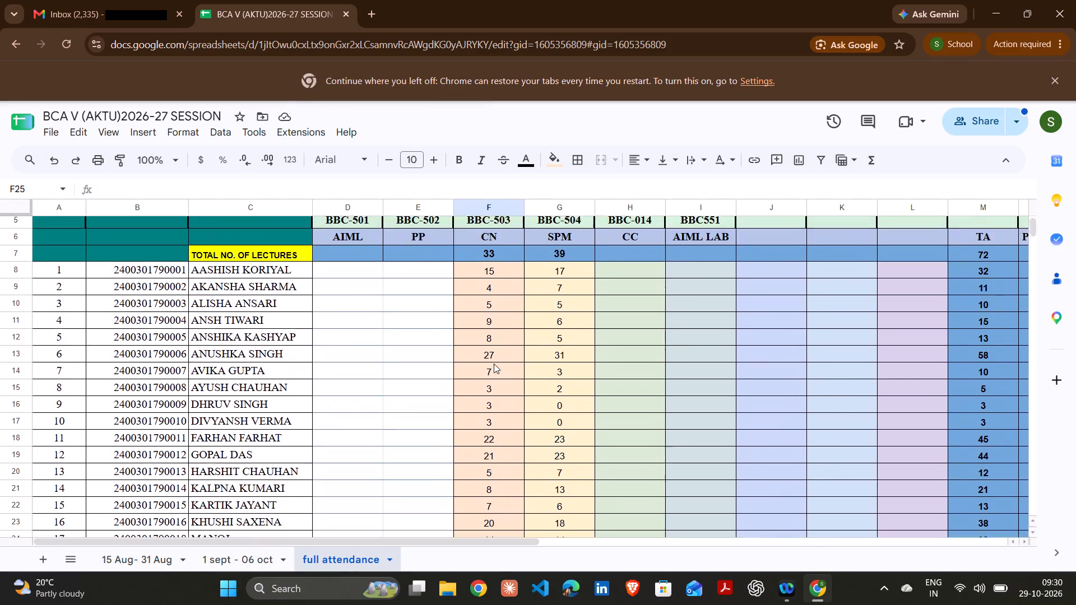
pyautogui.hscroll(1, 494, 364)
pyautogui.scroll(-1, 494, 364)
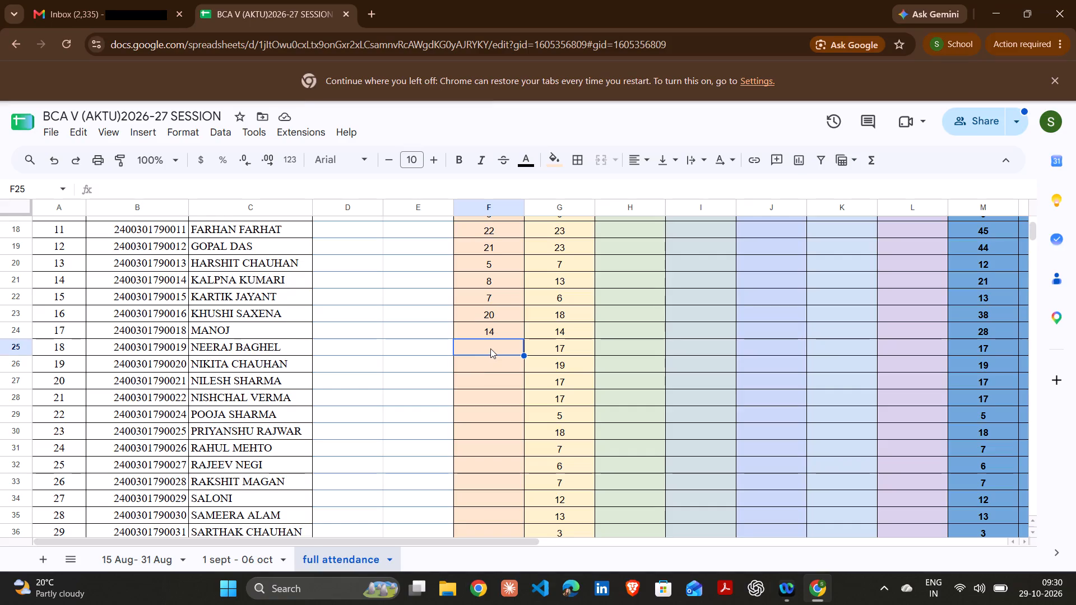
pyautogui.scroll(1, 490, 348)
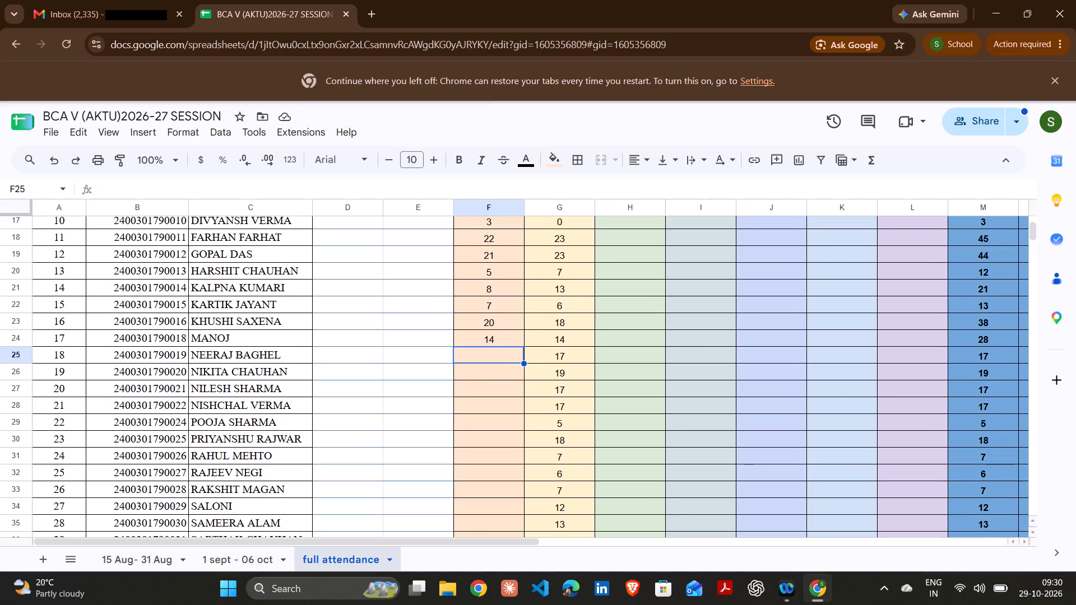
pyautogui.write('17')
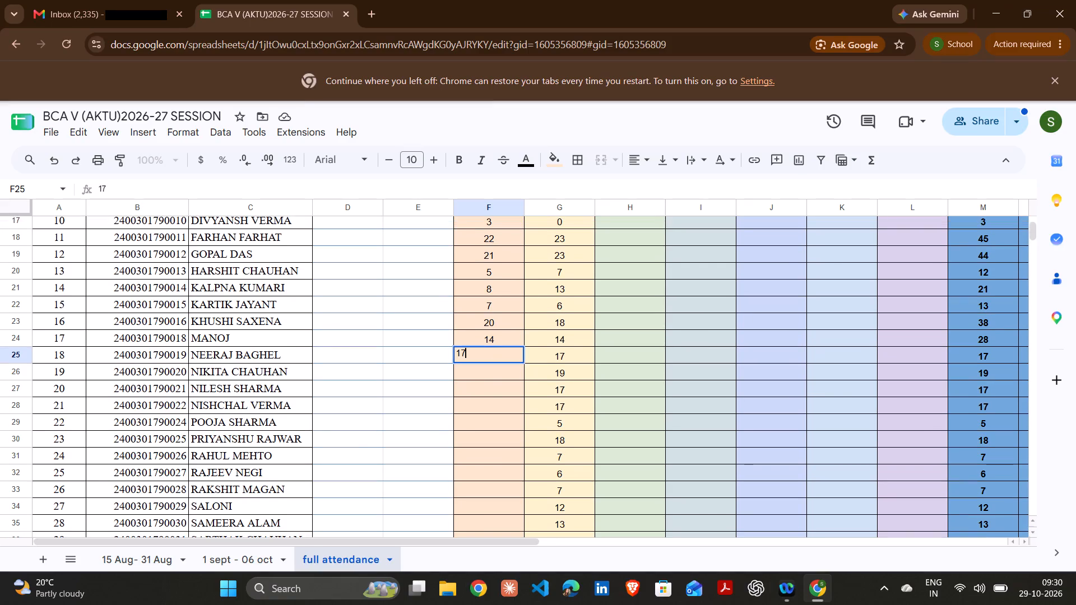
pyautogui.click(462, 365)
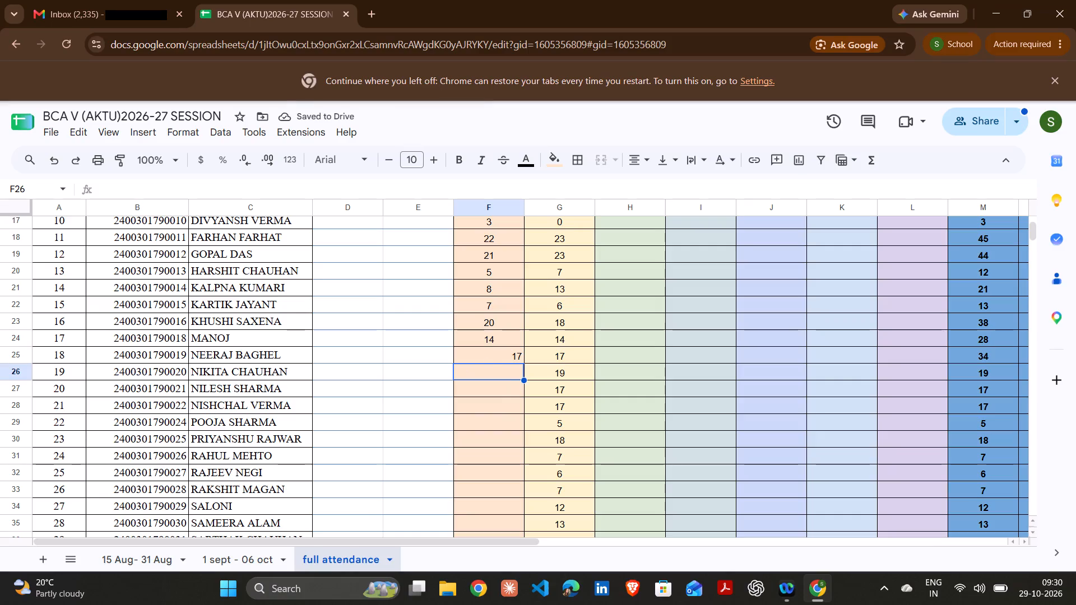
# Centre-align the CN attendance value for serial number 18 horizontally.
pyautogui.click(485, 355)
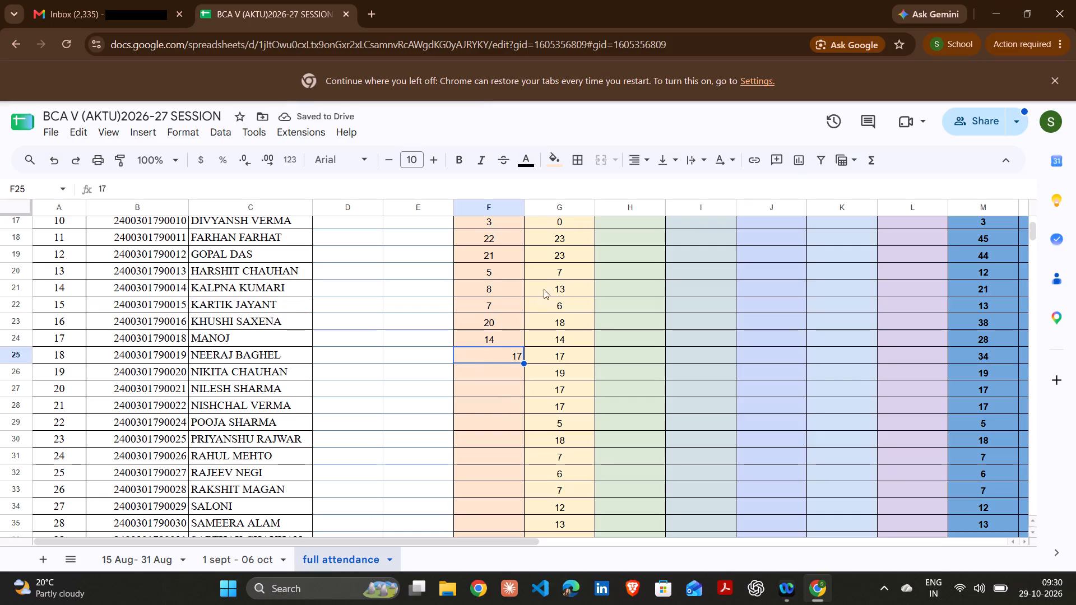
pyautogui.click(651, 158)
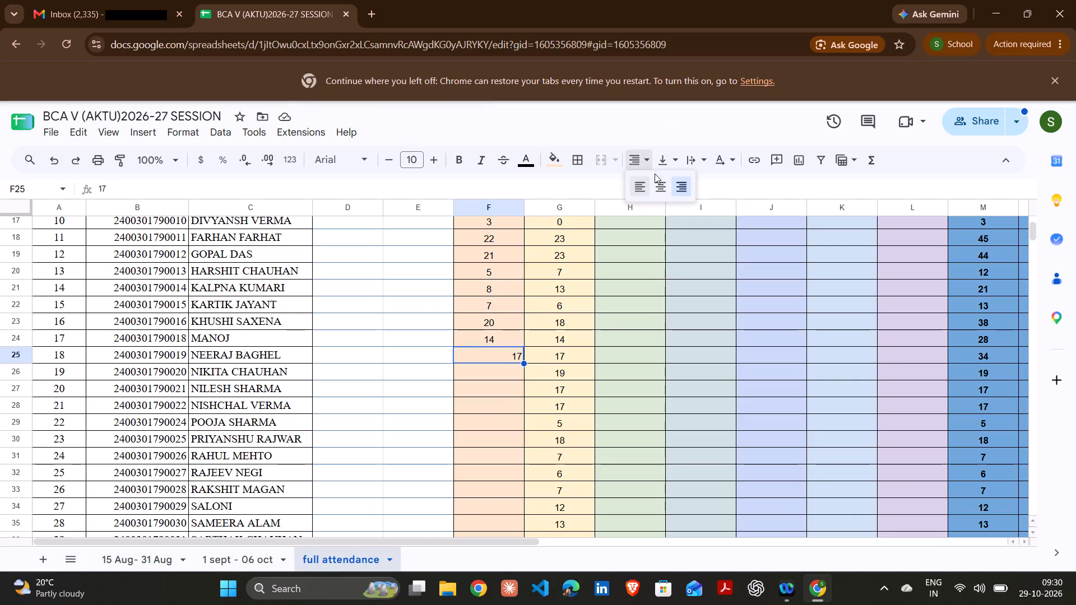
pyautogui.click(662, 190)
# Enter the CN attendance for serial numbers 19 to 21 as 17, 18 and 14.
pyautogui.click(490, 372)
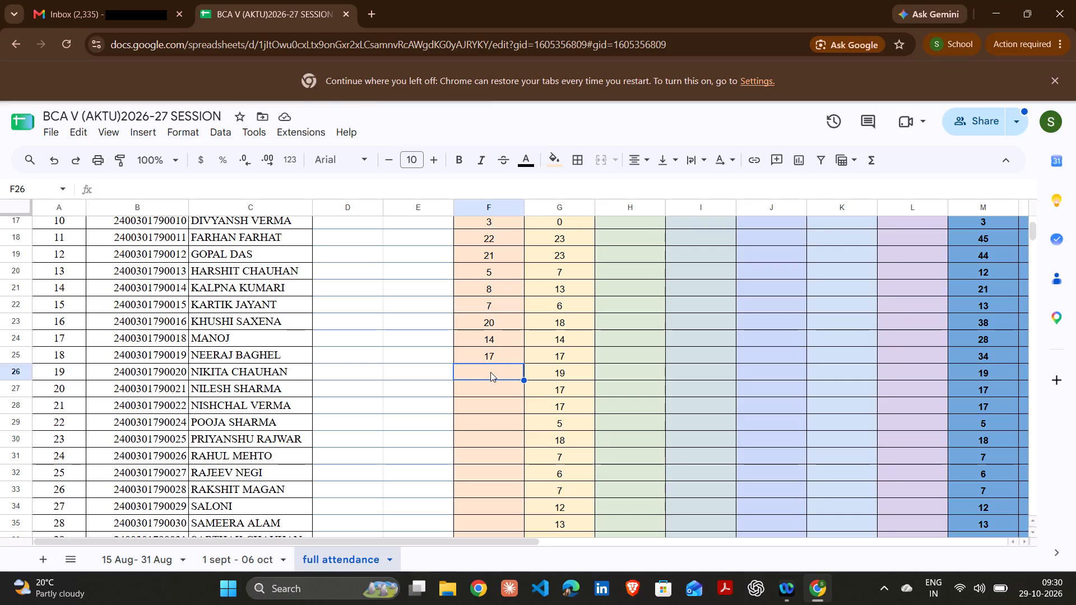
pyautogui.write('17')
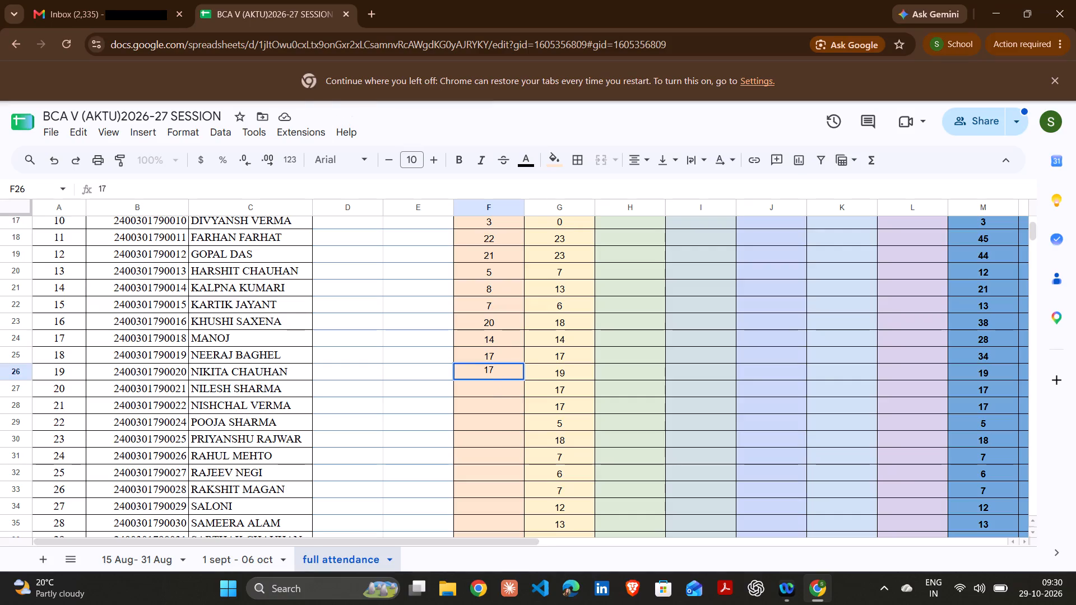
pyautogui.click(486, 389)
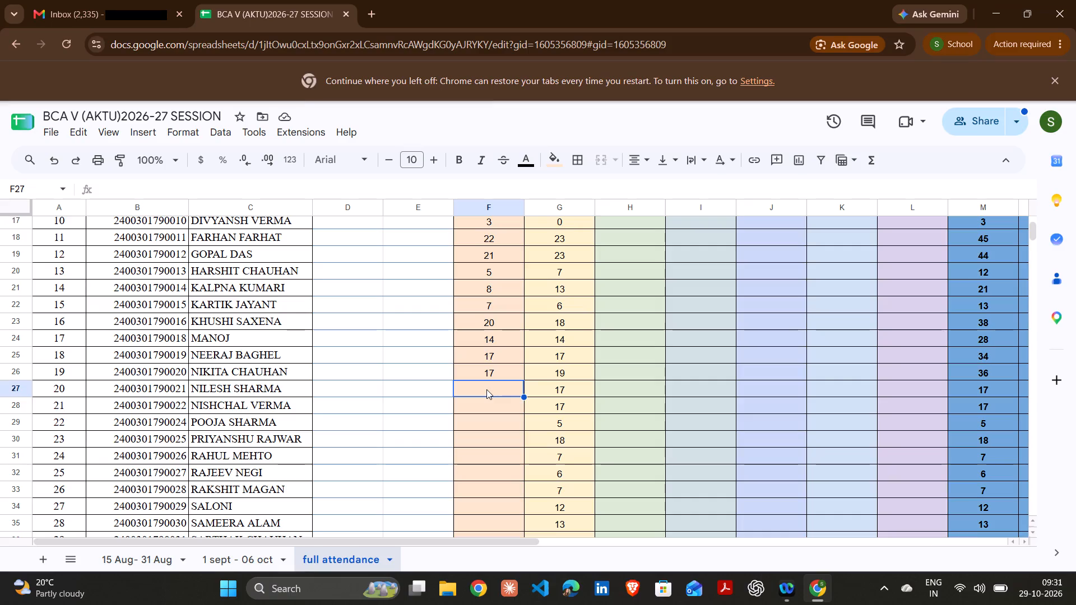
pyautogui.write('18')
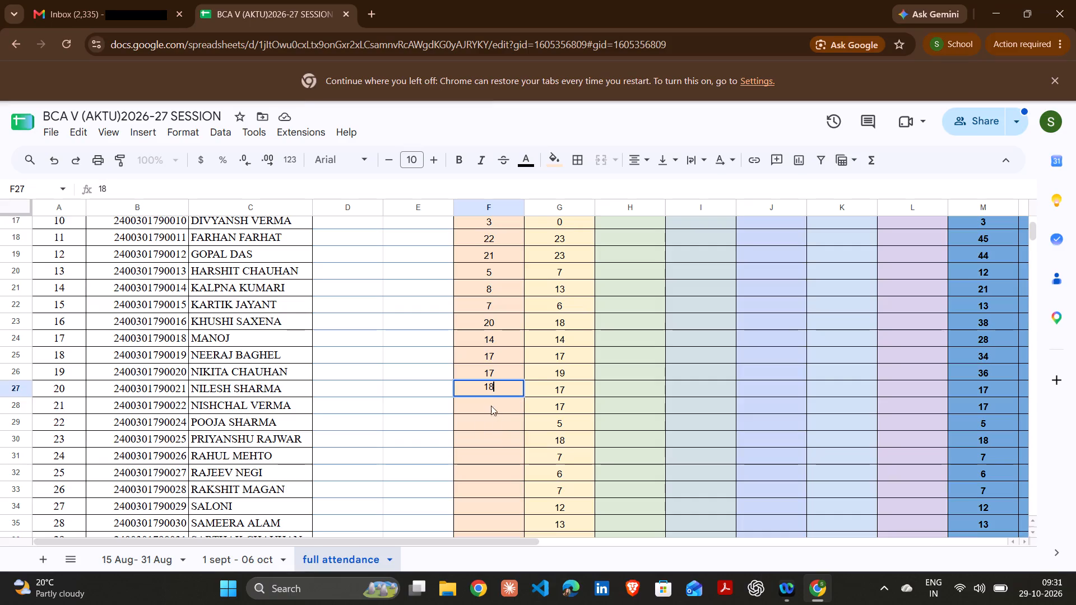
pyautogui.click(485, 396)
pyautogui.click(488, 406)
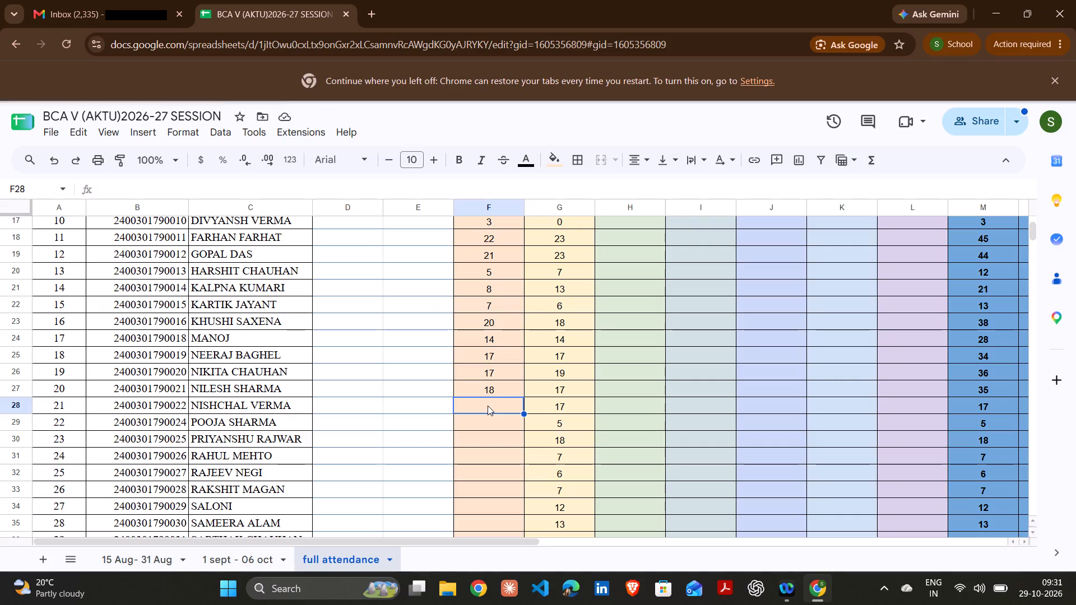
pyautogui.write('14')
# Enter the CN attendance for serial numbers 22 to 26 as 7, 8, 8, 7 and 8.
pyautogui.click(481, 420)
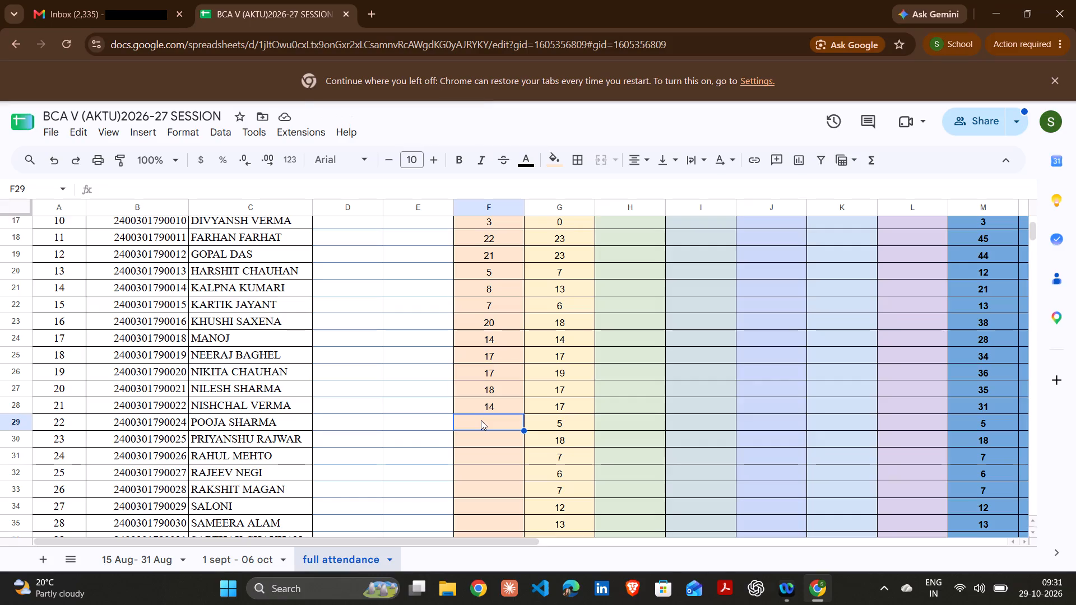
pyautogui.press('7')
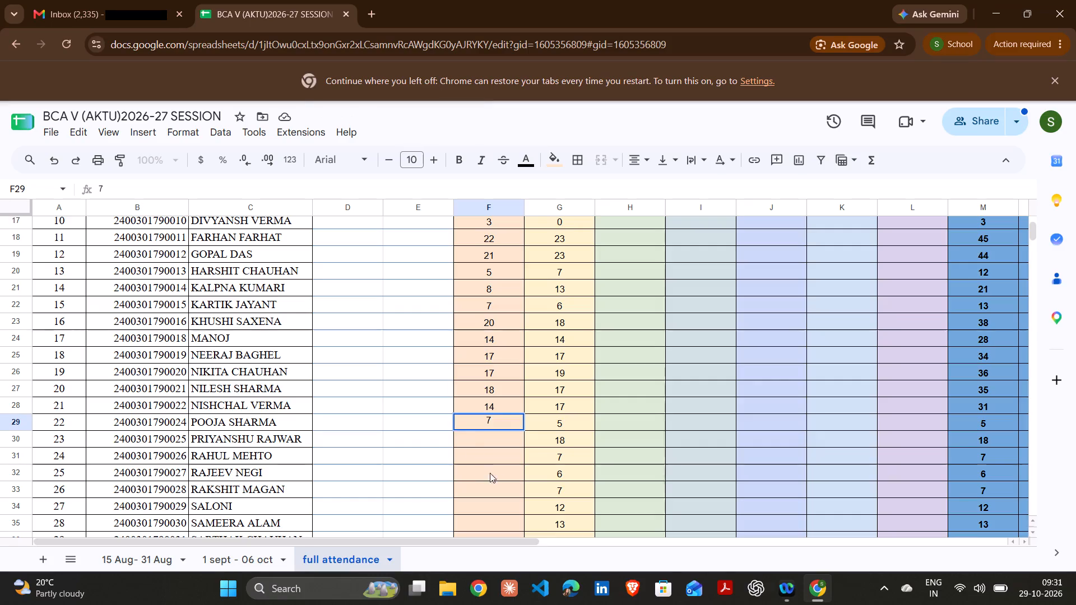
pyautogui.click(485, 436)
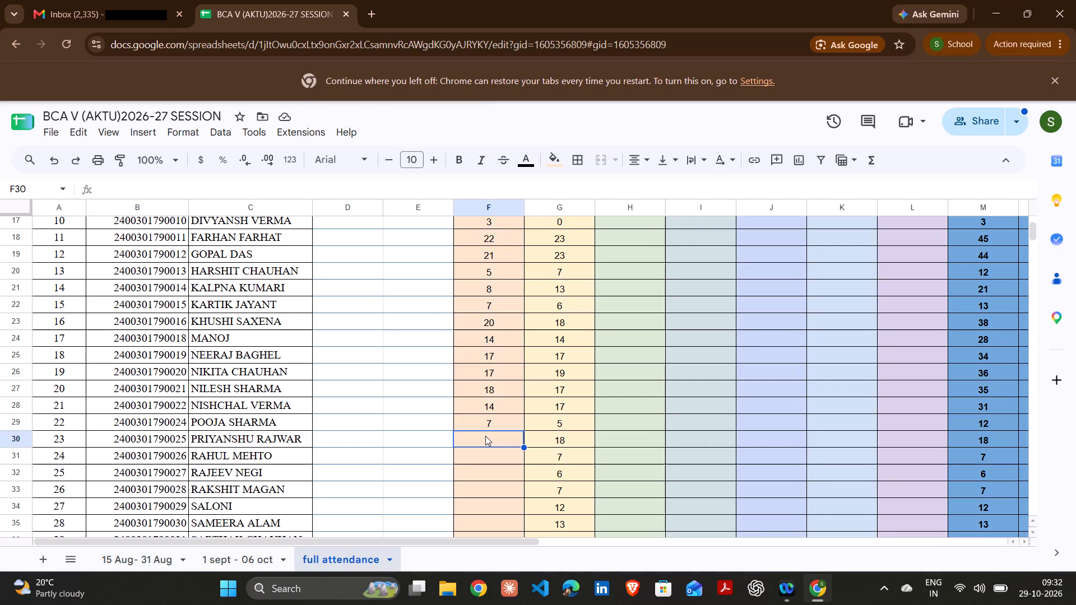
pyautogui.press('8')
pyautogui.click(485, 451)
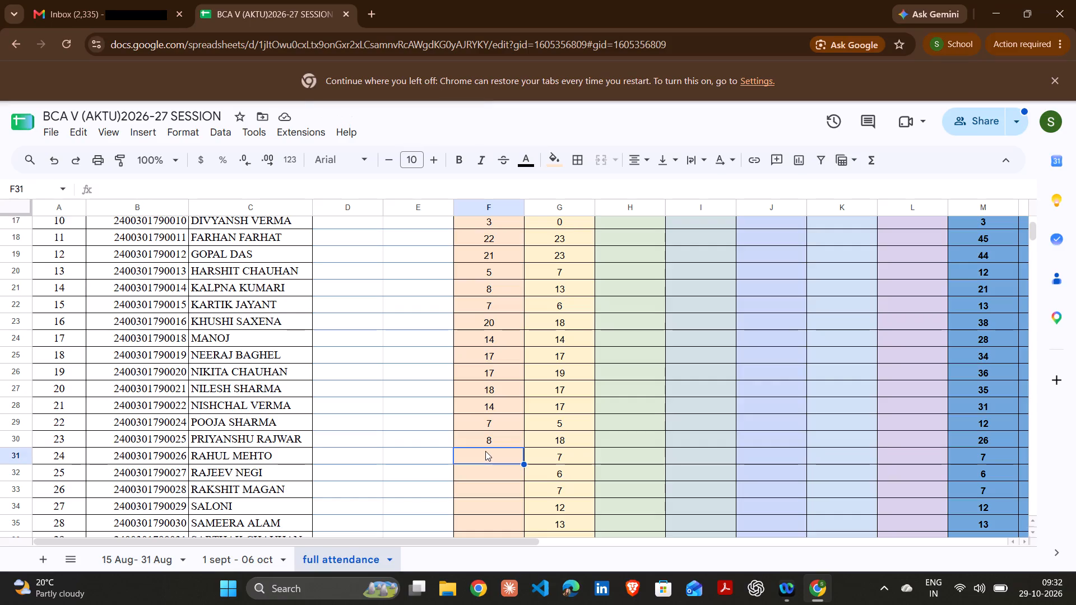
pyautogui.press('8')
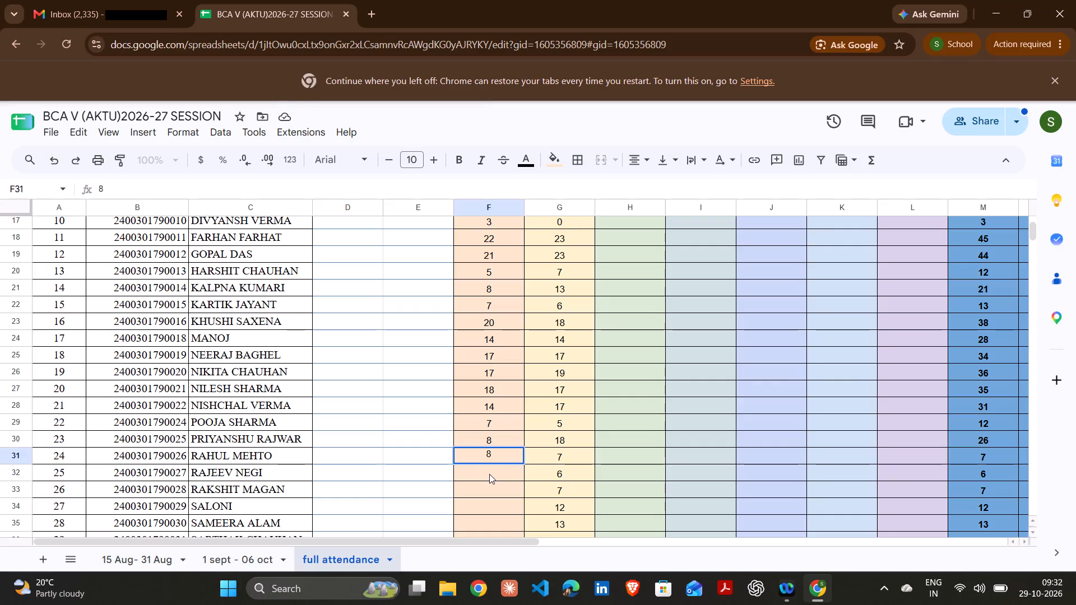
pyautogui.click(489, 474)
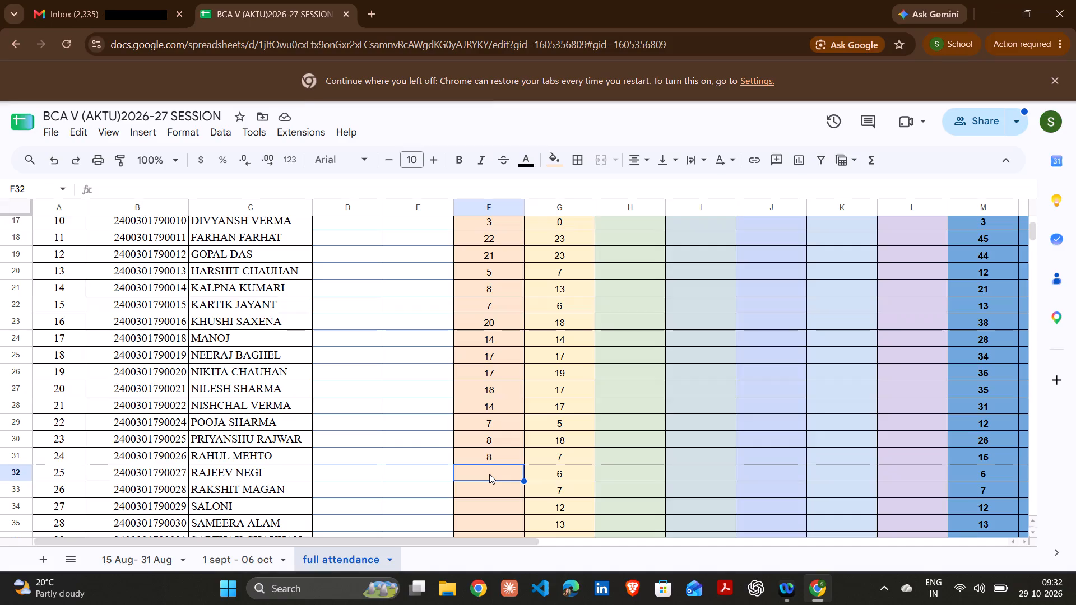
pyautogui.press('7')
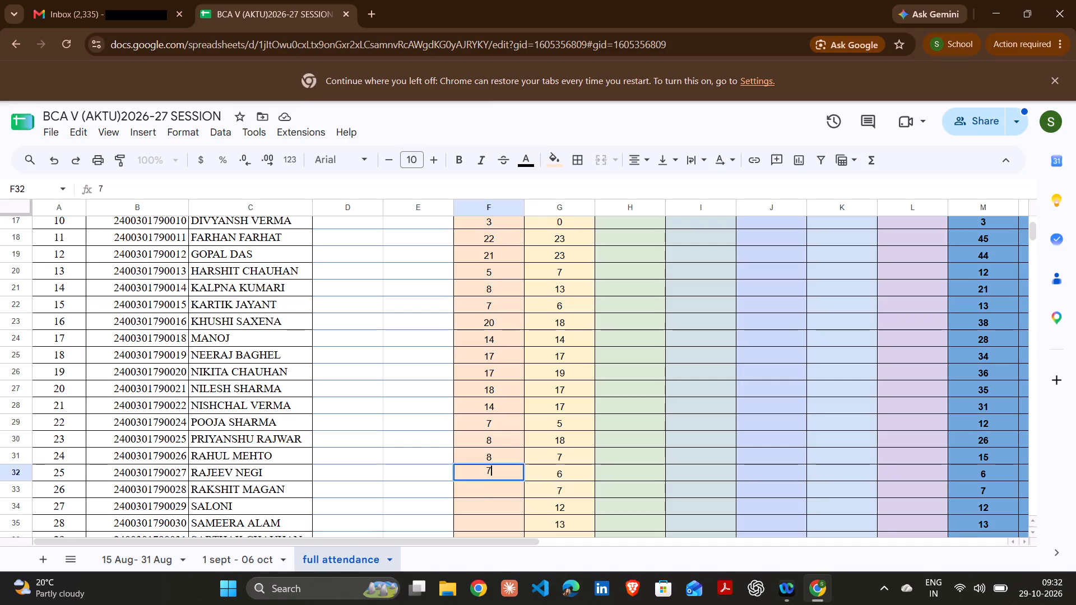
pyautogui.click(486, 485)
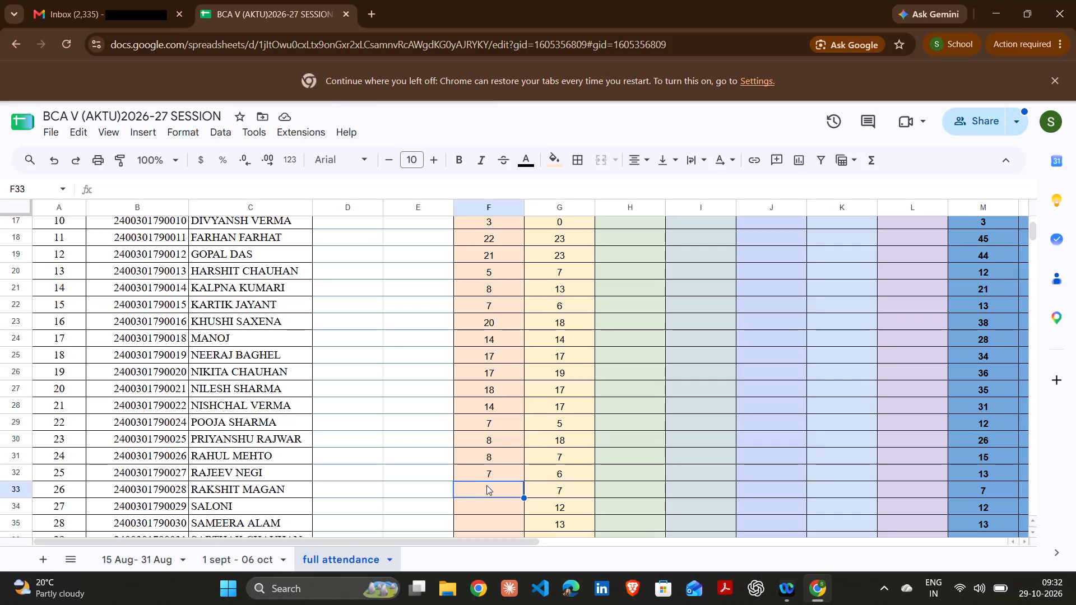
pyautogui.press('8')
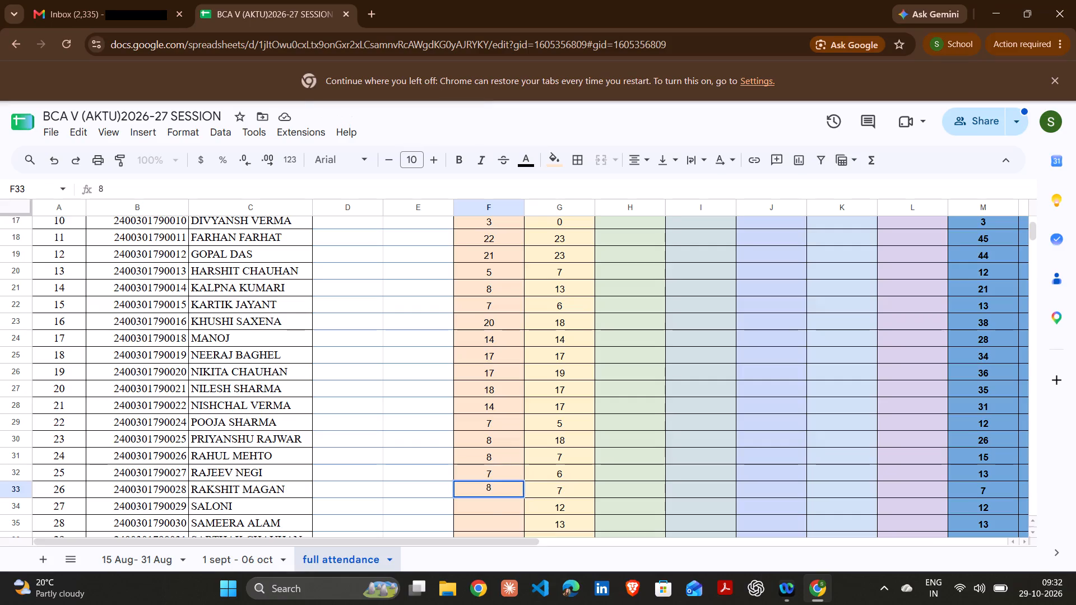
# Enter the CN attendance for serial numbers 27 and 28 as 9 and 6.
pyautogui.click(493, 505)
pyautogui.scroll(-4, 493, 505)
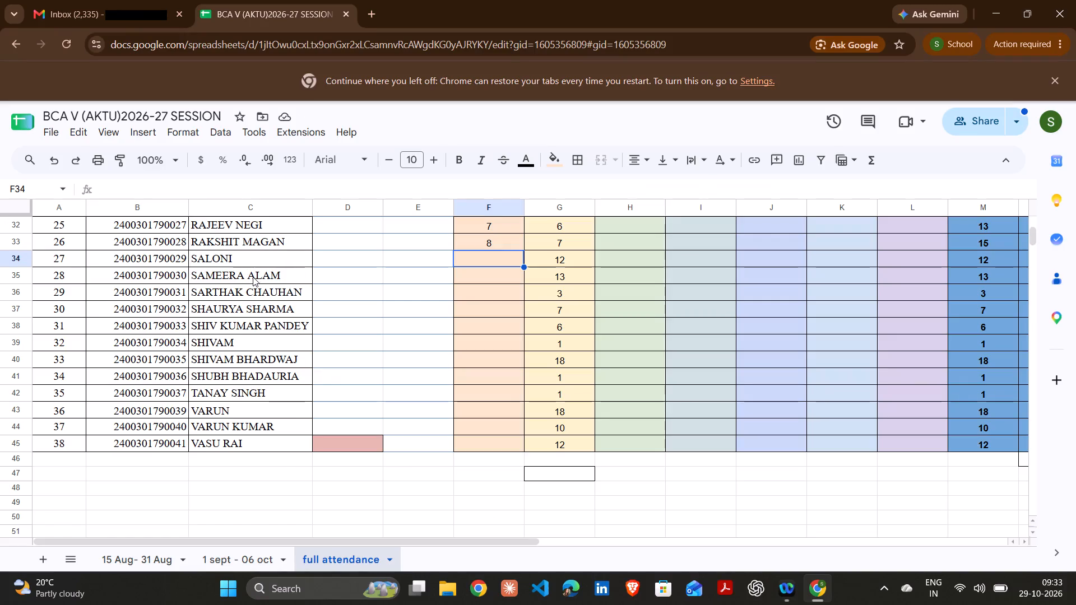
pyautogui.press('9')
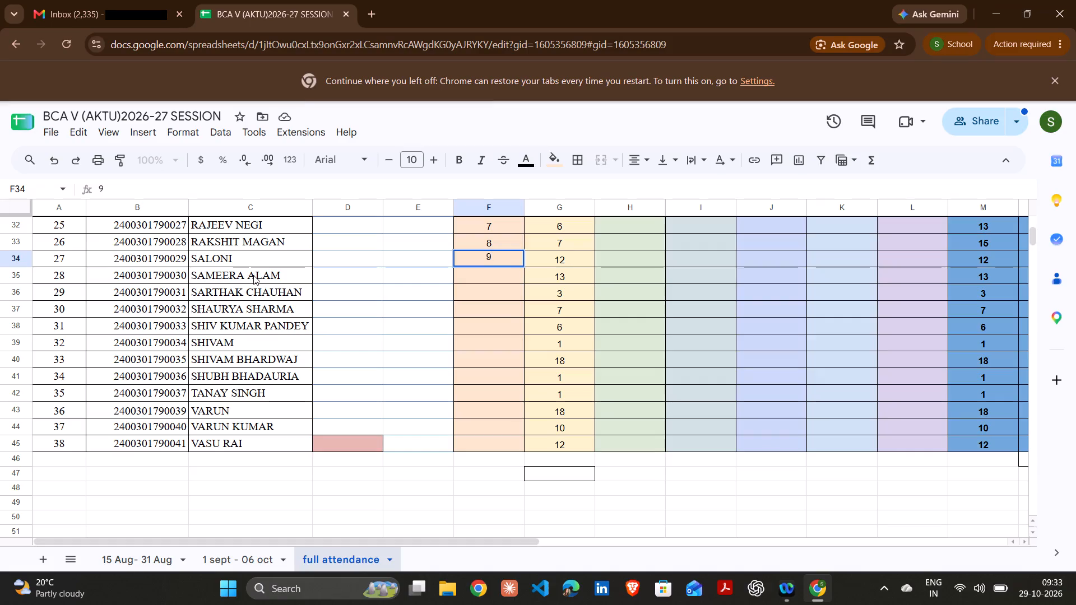
pyautogui.click(249, 277)
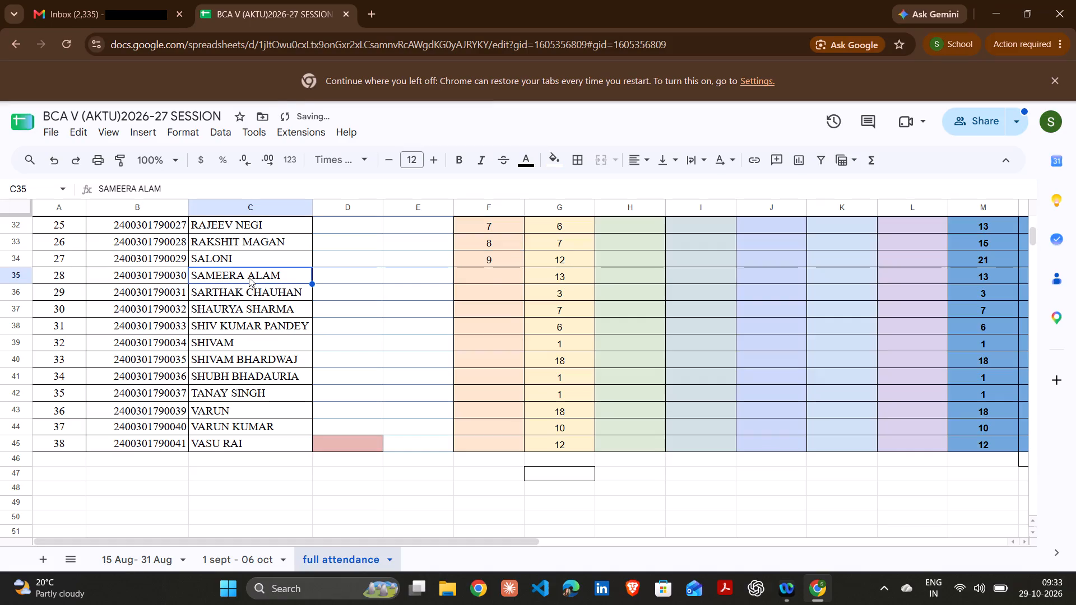
pyautogui.click(480, 277)
pyautogui.press('6')
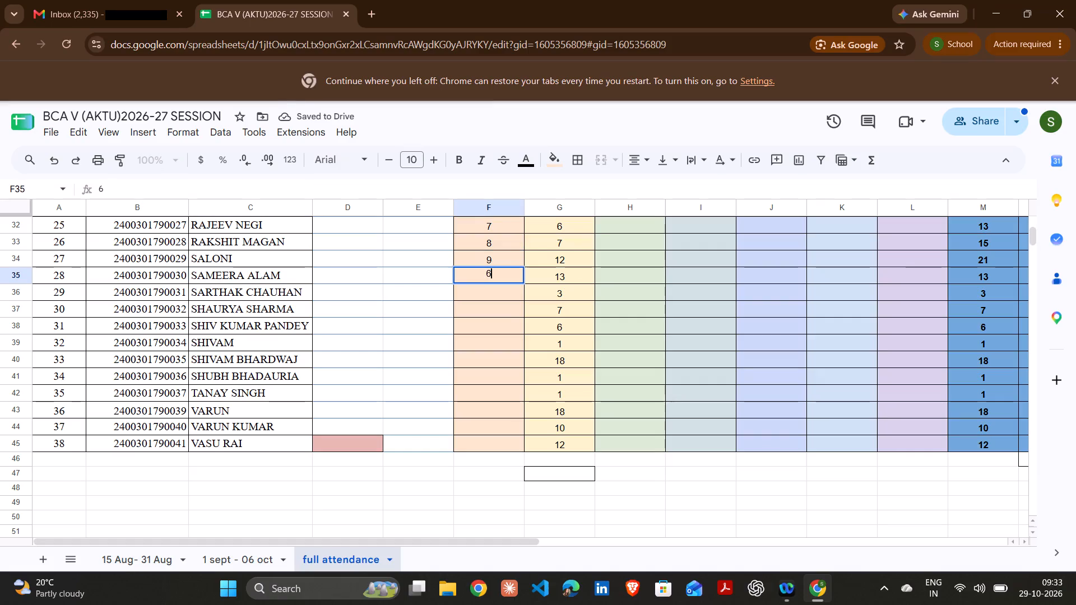
# Correct the surname of the student at serial number 28 to ISLAM in the name column.
pyautogui.doubleClick(253, 277)
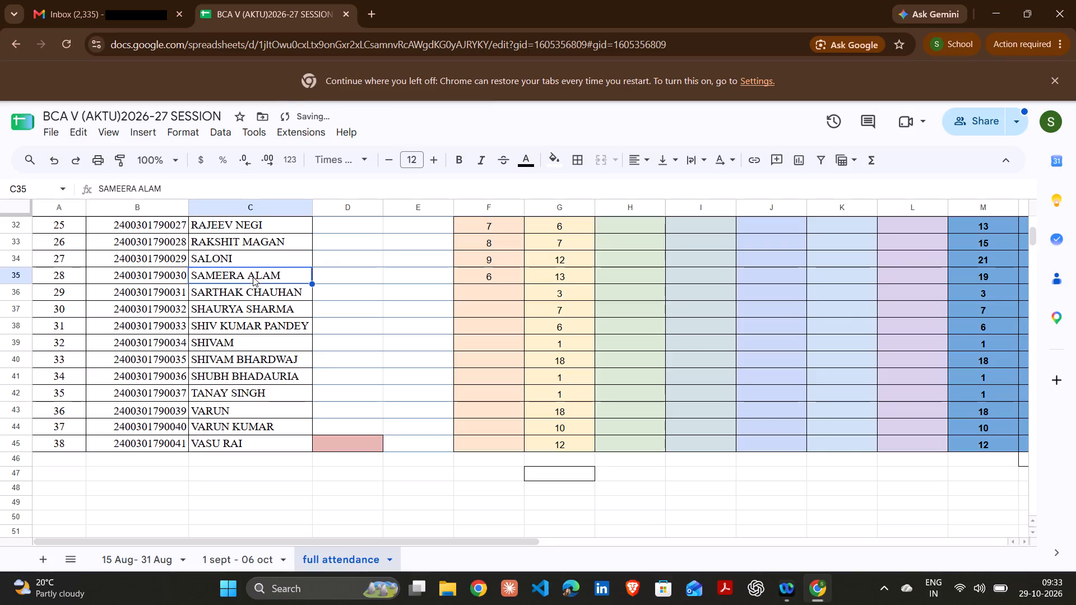
pyautogui.press('Left')
pyautogui.press('Left')
pyautogui.press('Left')
pyautogui.press('Left')
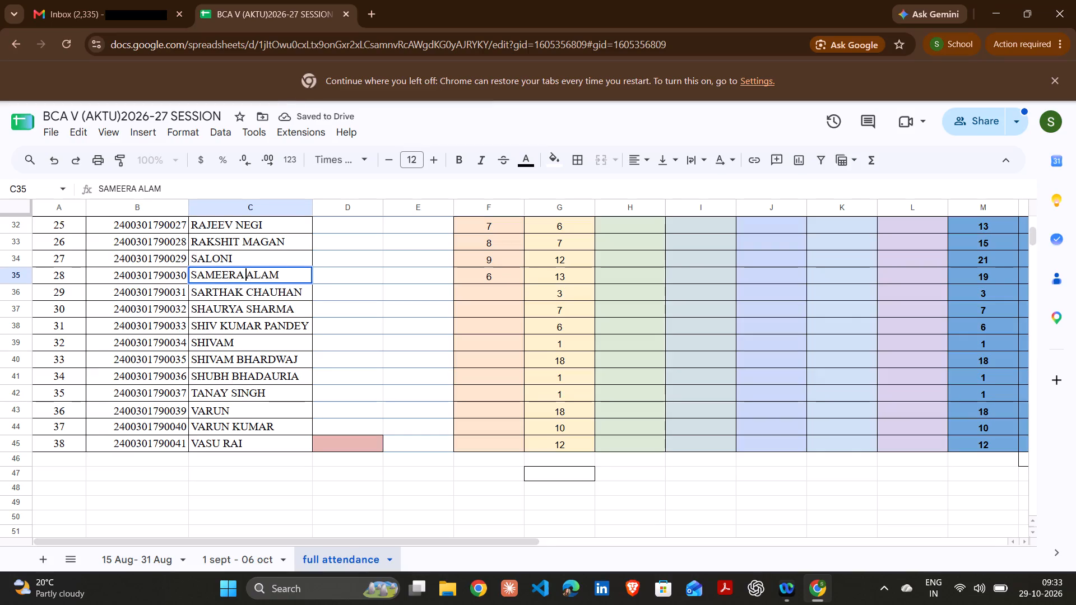
pyautogui.hotkey('shift', 'i')
pyautogui.hotkey('shift', 's')
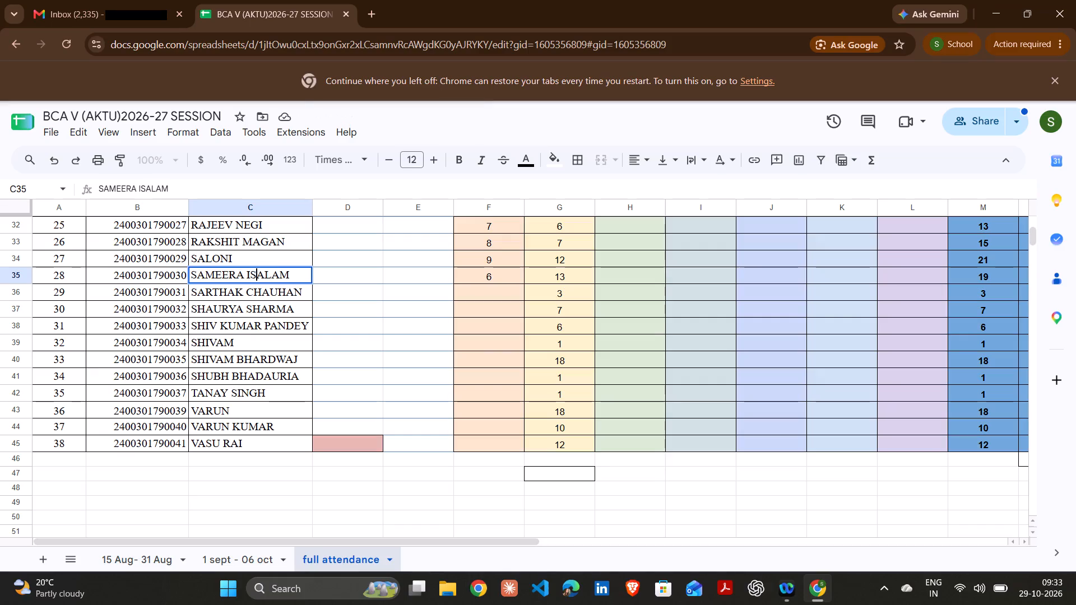
pyautogui.press('Delete')
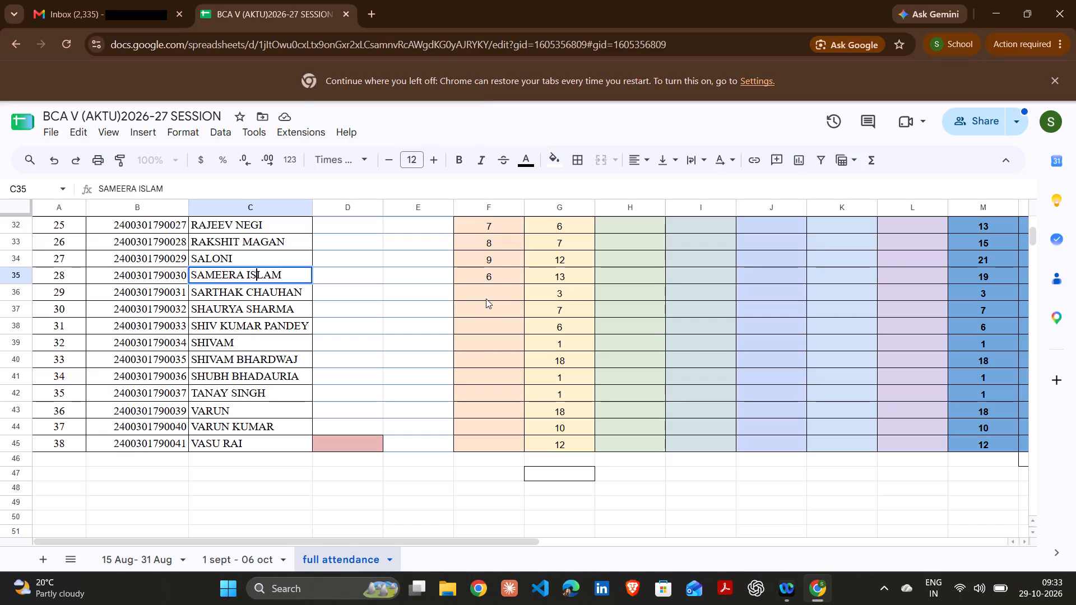
pyautogui.click(486, 295)
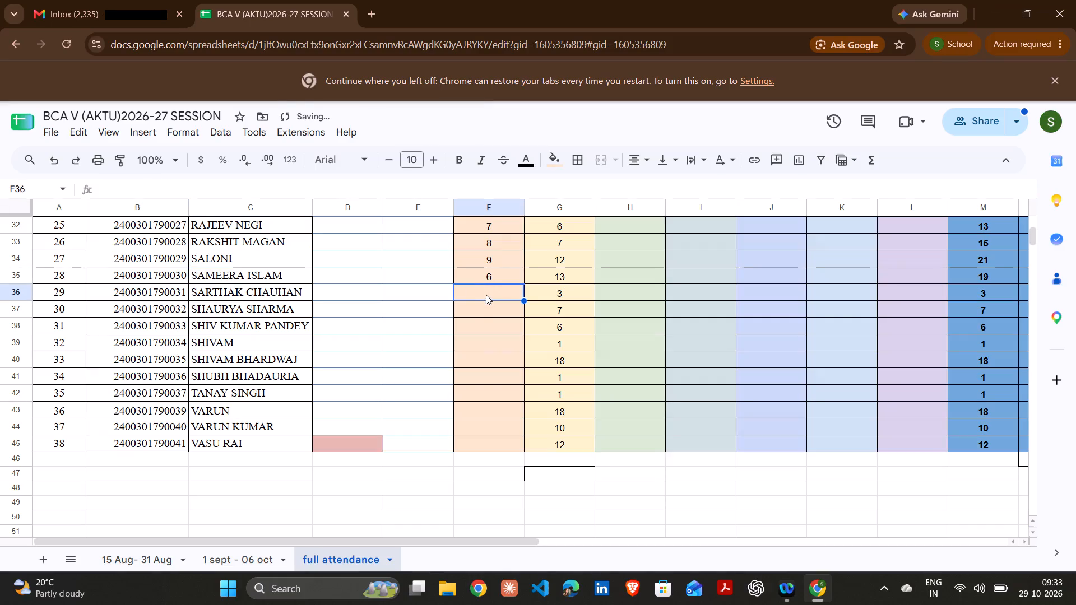
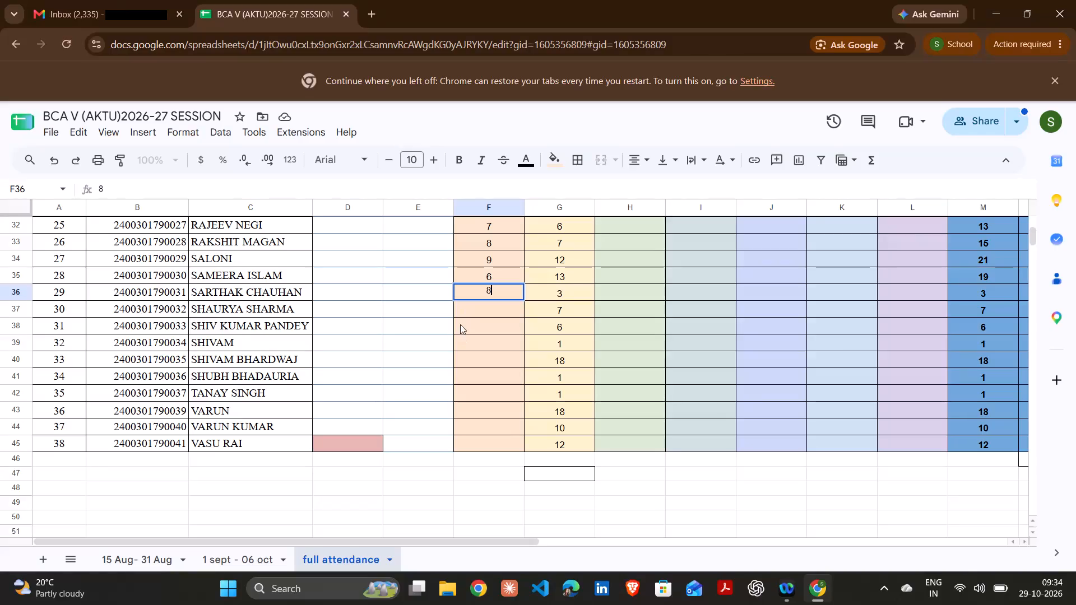
# Enter the CN attendance for serial numbers 30 to 34 as 5, 3, 3, 14 and 3.
pyautogui.click(494, 305)
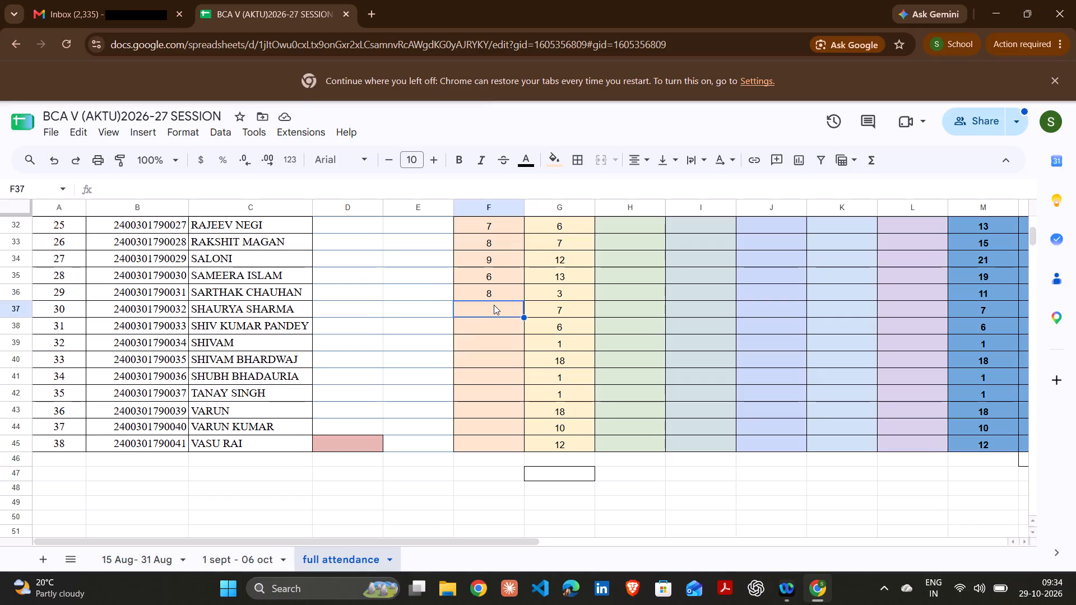
pyautogui.press('5')
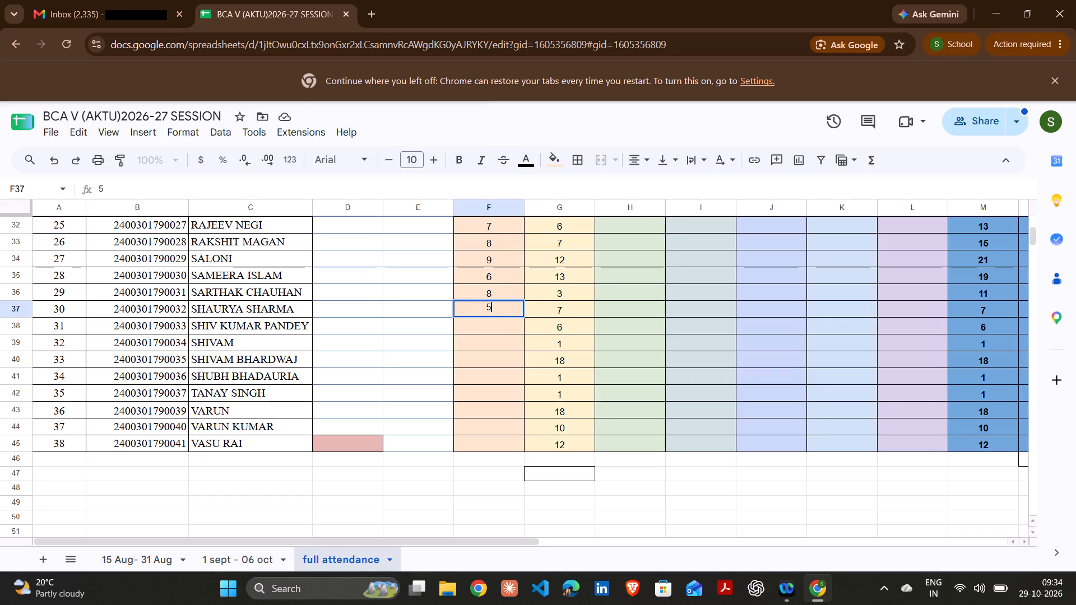
pyautogui.click(486, 326)
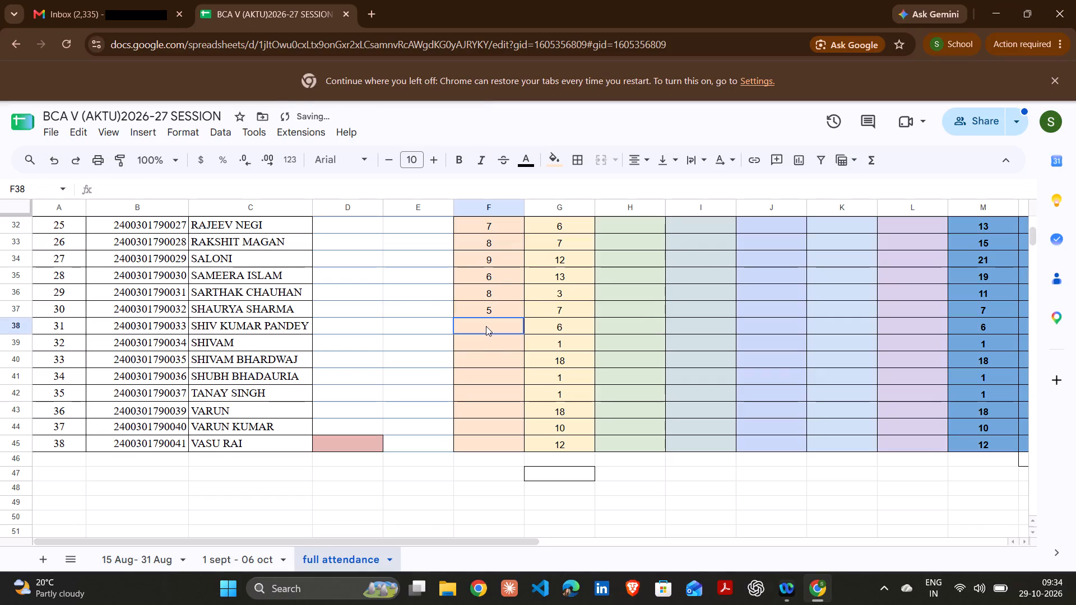
pyautogui.press('3')
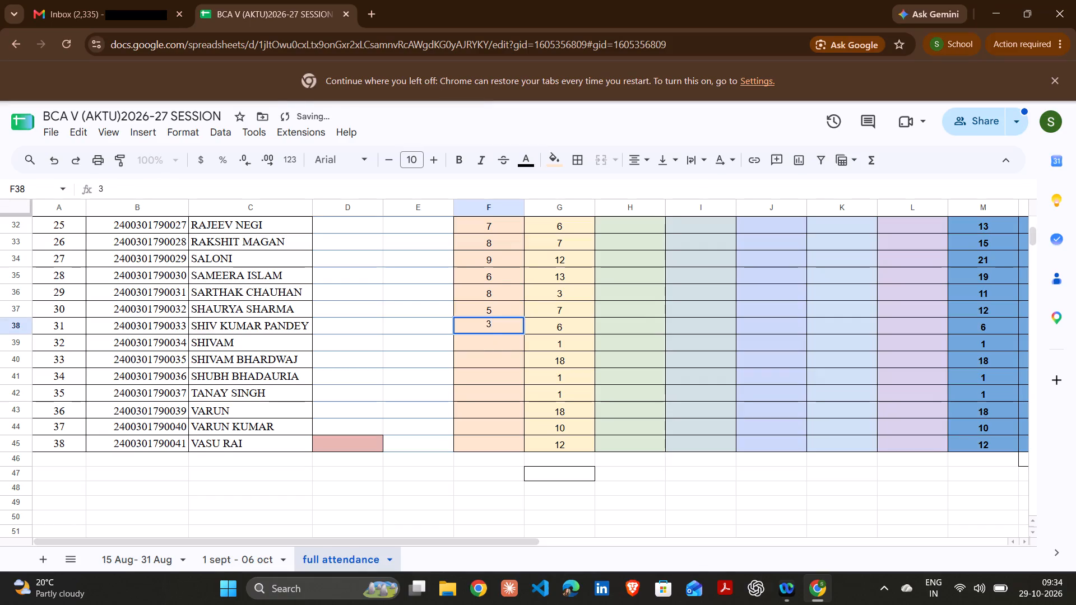
pyautogui.click(490, 342)
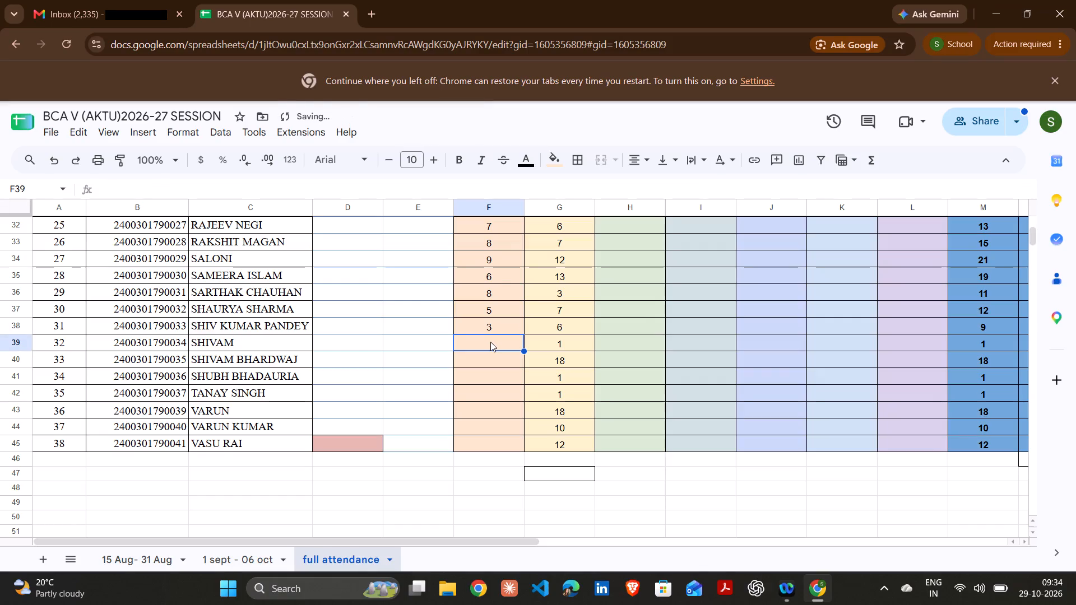
pyautogui.press('3')
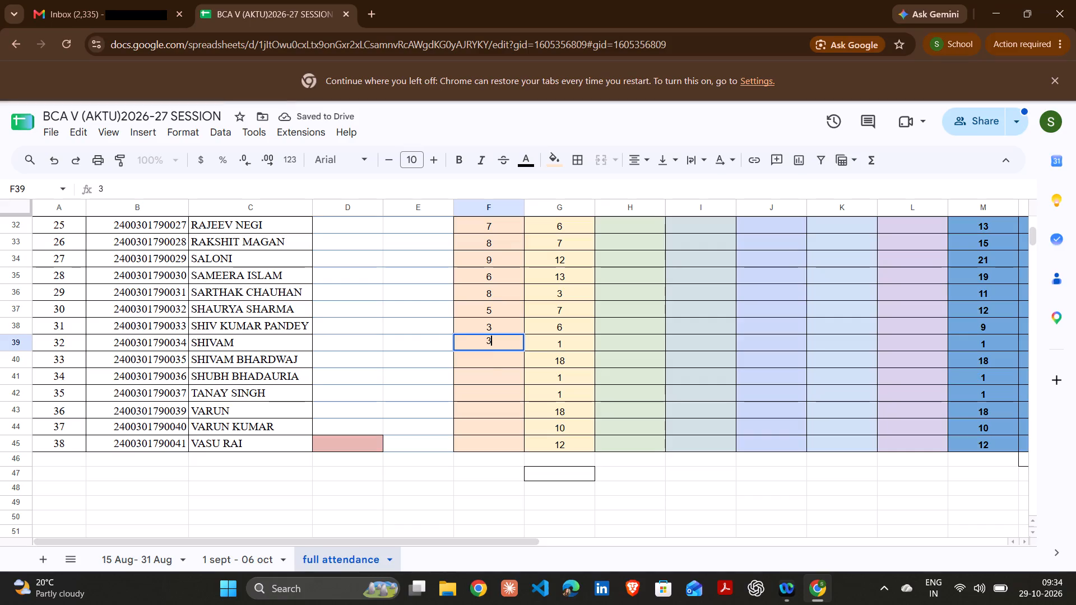
pyautogui.click(484, 358)
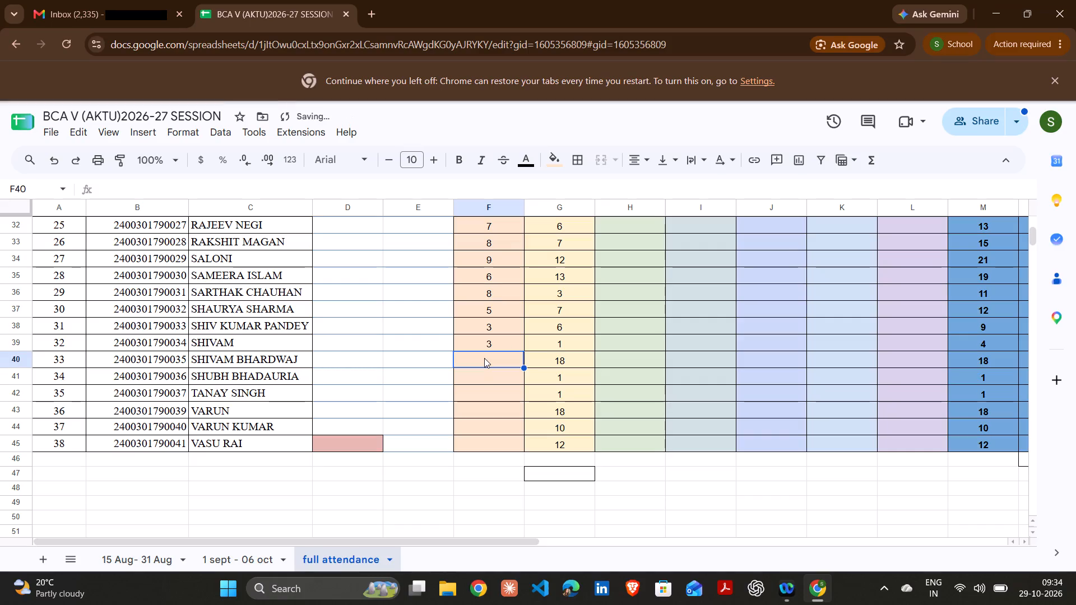
pyautogui.write('14')
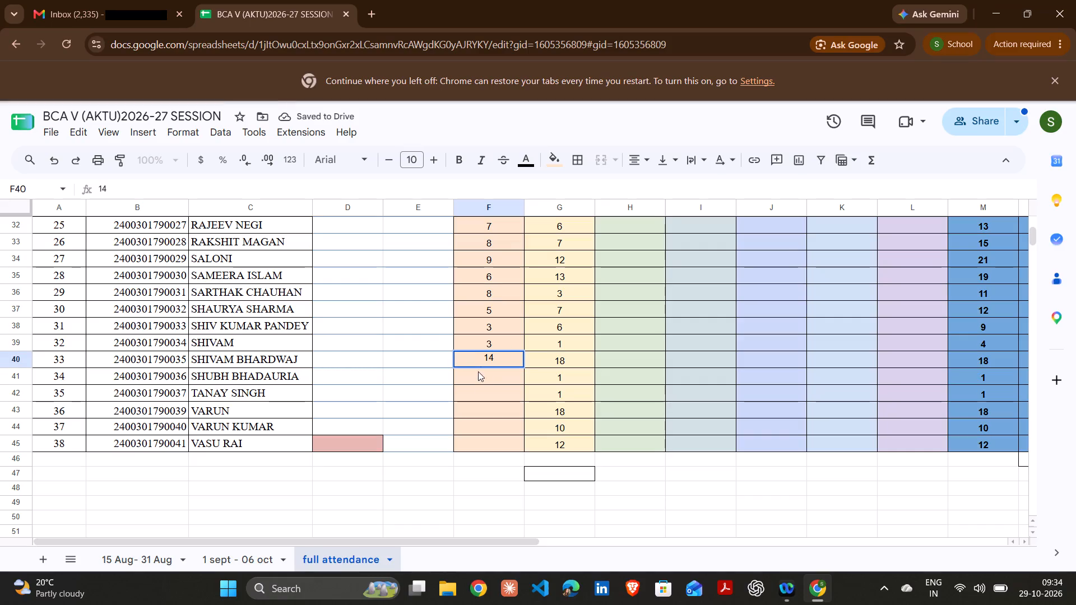
pyautogui.click(494, 380)
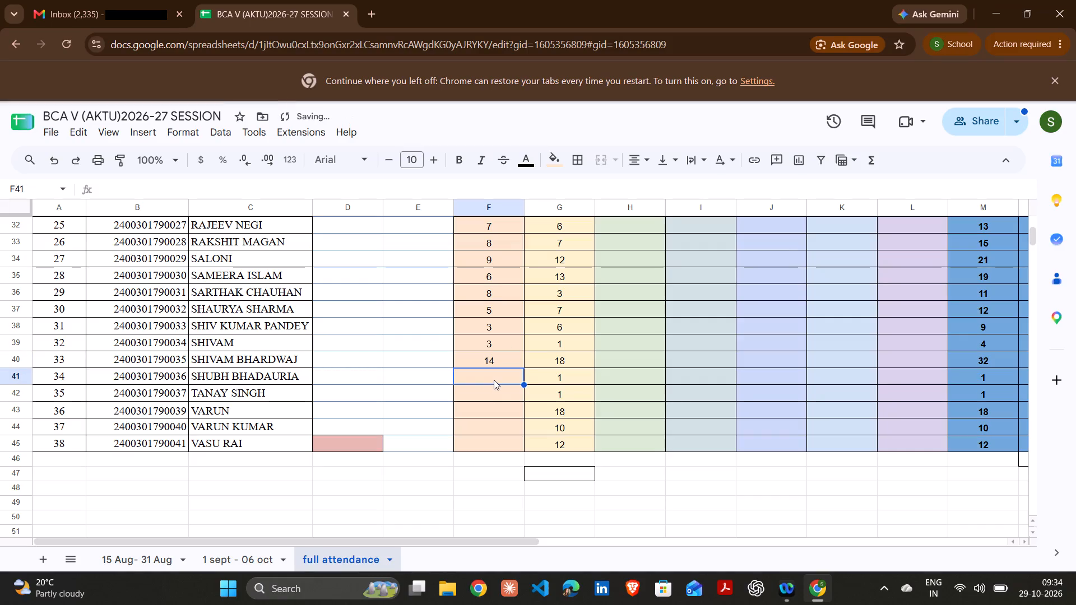
pyautogui.press('3')
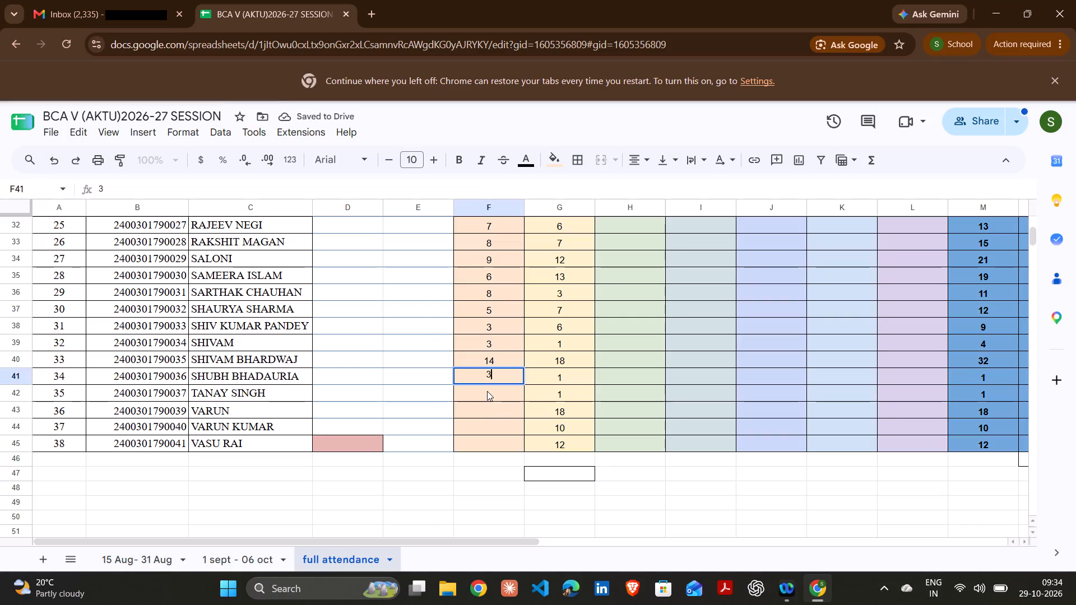
# Enter the CN attendance for serial numbers 35 to 38 as 3, 17, 6 and 11.
pyautogui.click(487, 391)
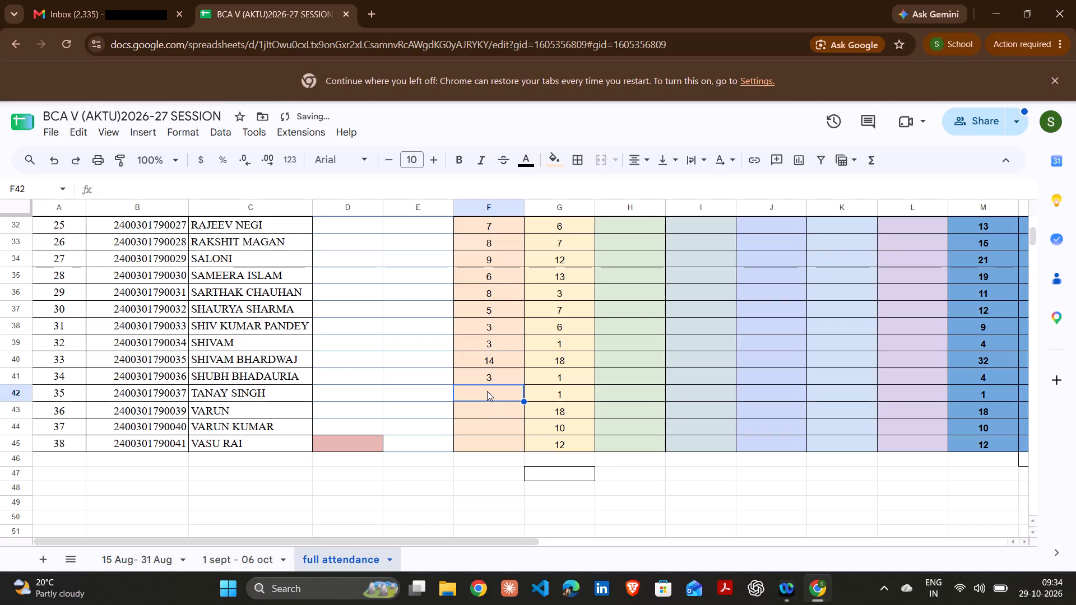
pyautogui.press('3')
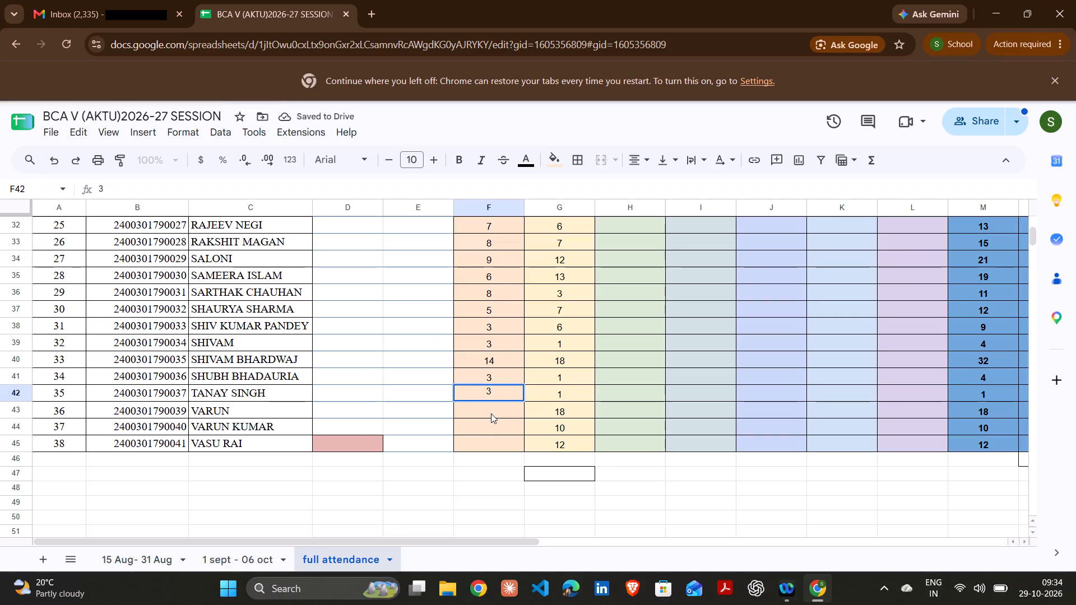
pyautogui.click(491, 413)
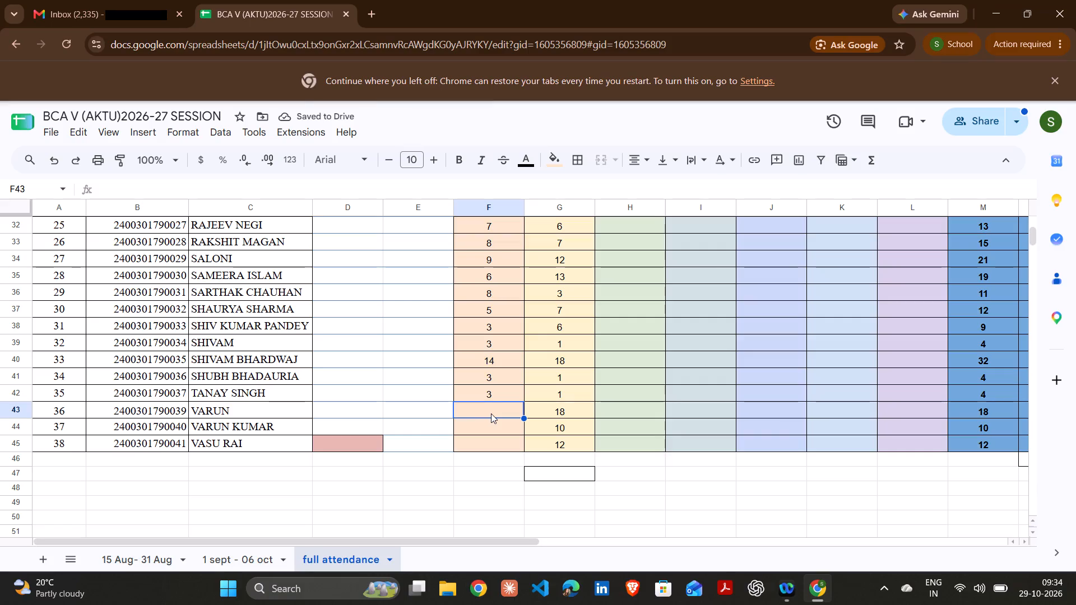
pyautogui.write('17')
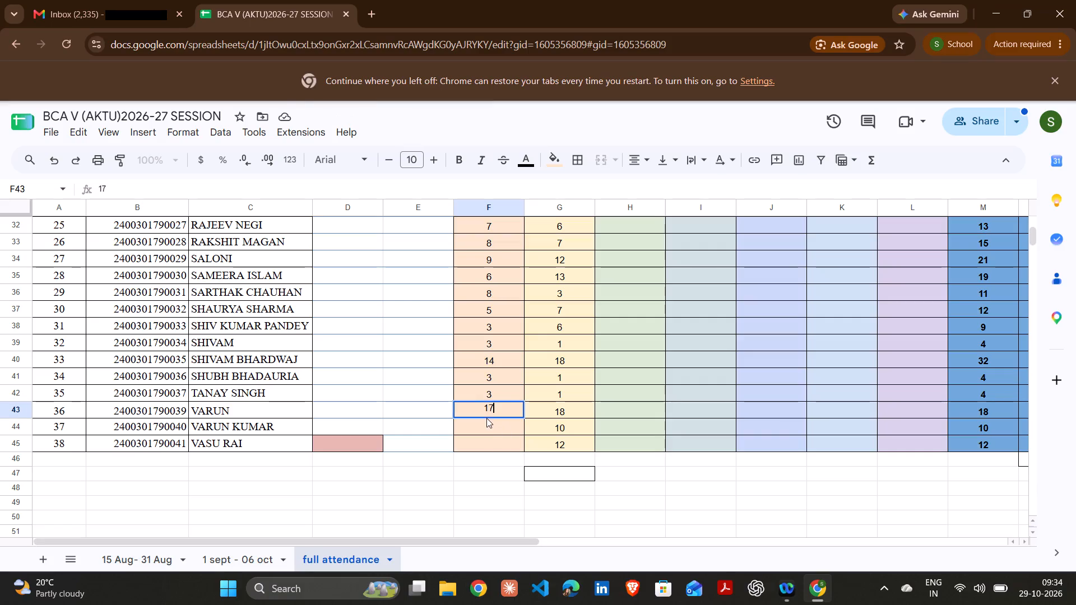
pyautogui.click(489, 422)
pyautogui.press('6')
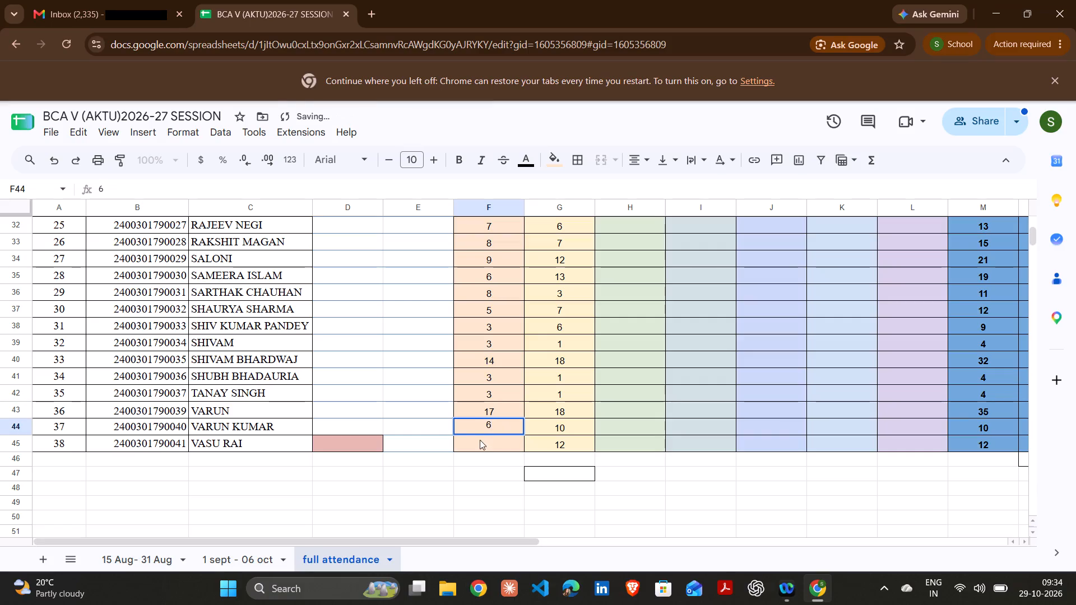
pyautogui.click(483, 444)
pyautogui.write('11')
pyautogui.scroll(1, 457, 355)
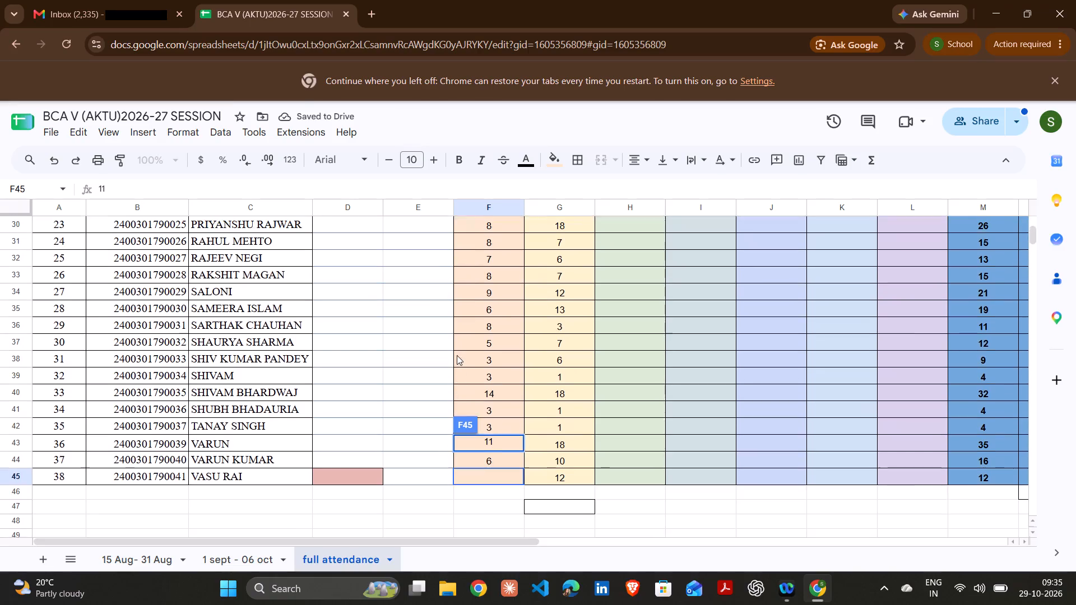
pyautogui.scroll(8, 457, 355)
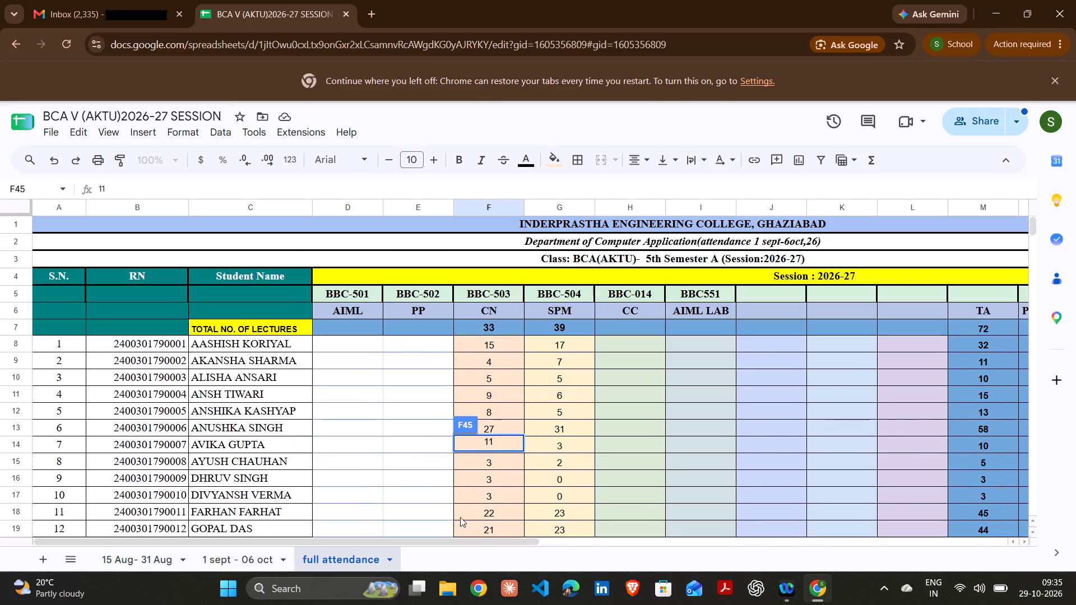
pyautogui.click(503, 192)
pyautogui.click(347, 462)
# Review the CN attendance column from the last student back up to the lecture total and sheet heading.
pyautogui.scroll(-3, 347, 462)
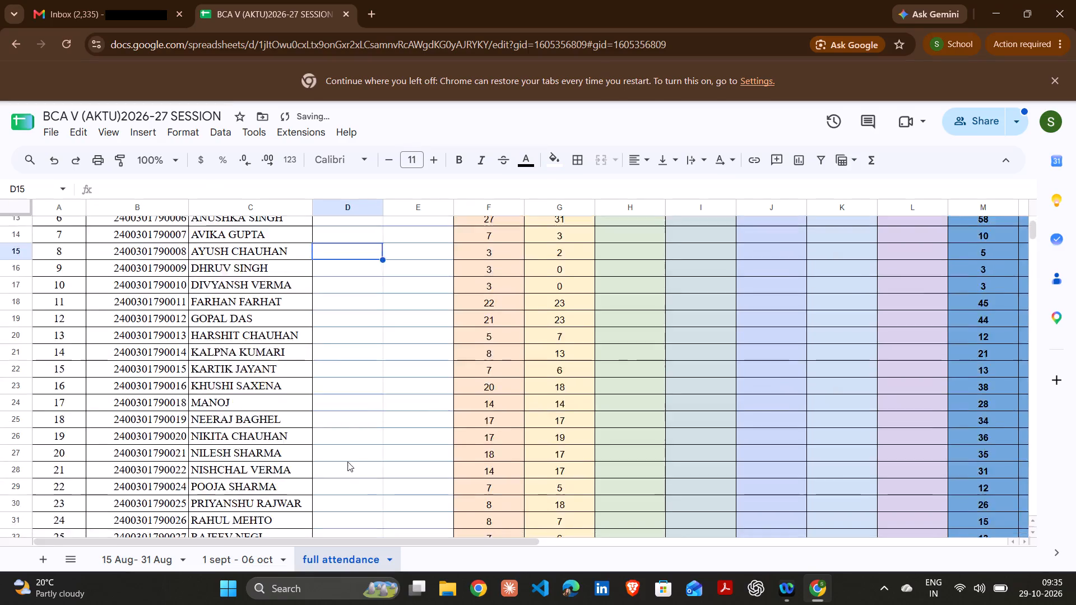
pyautogui.scroll(-2, 347, 462)
pyautogui.click(347, 462)
pyautogui.scroll(1, 347, 462)
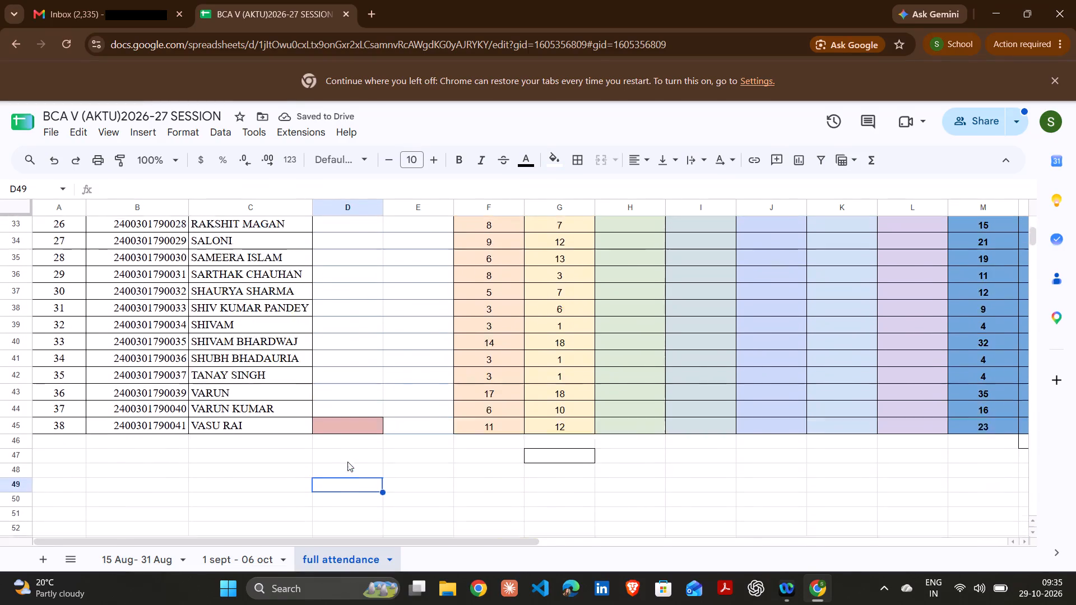
pyautogui.scroll(6, 347, 462)
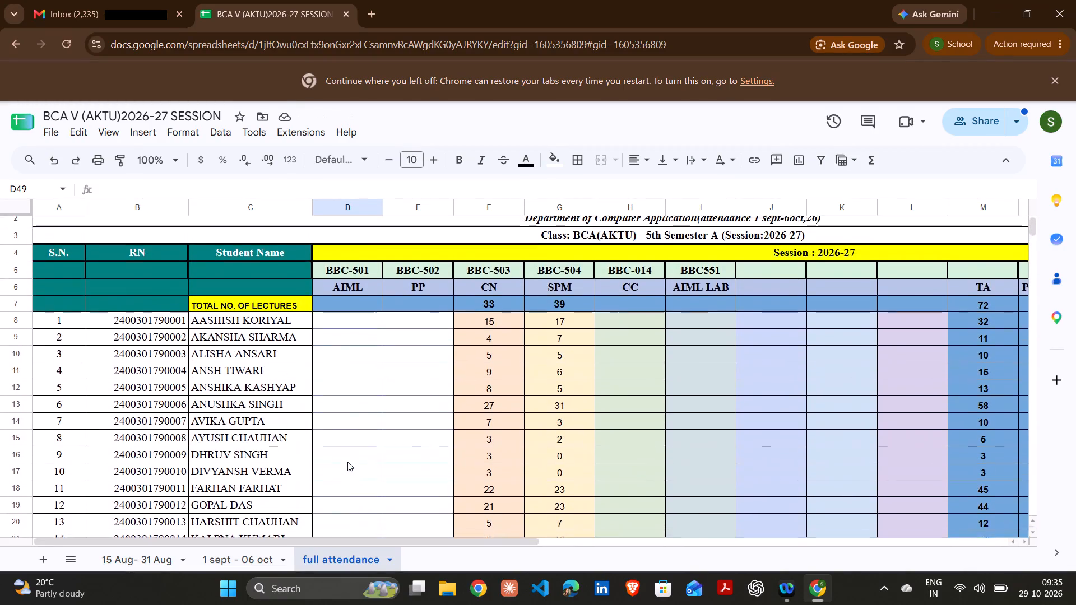
pyautogui.scroll(1, 347, 462)
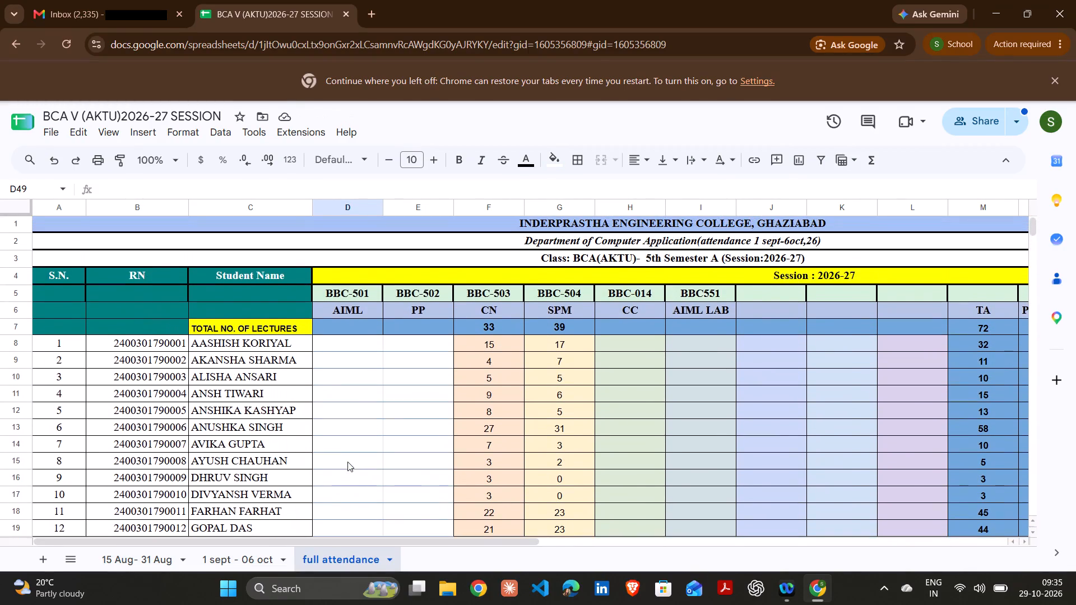
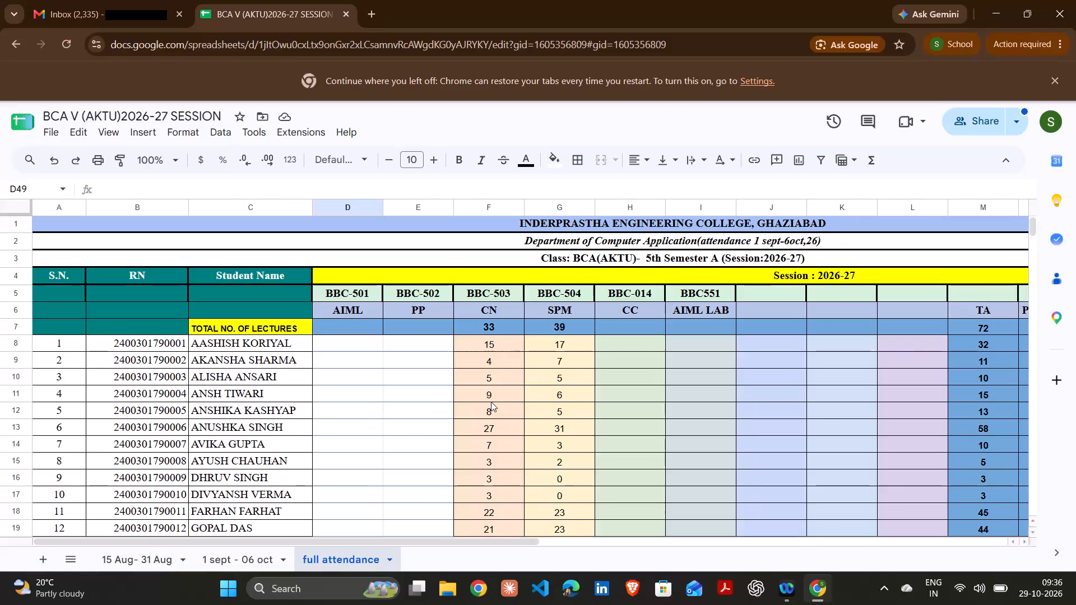
# Check the CN and SPM attendance entries down to the last student, serial number 38.
pyautogui.scroll(-1, 491, 402)
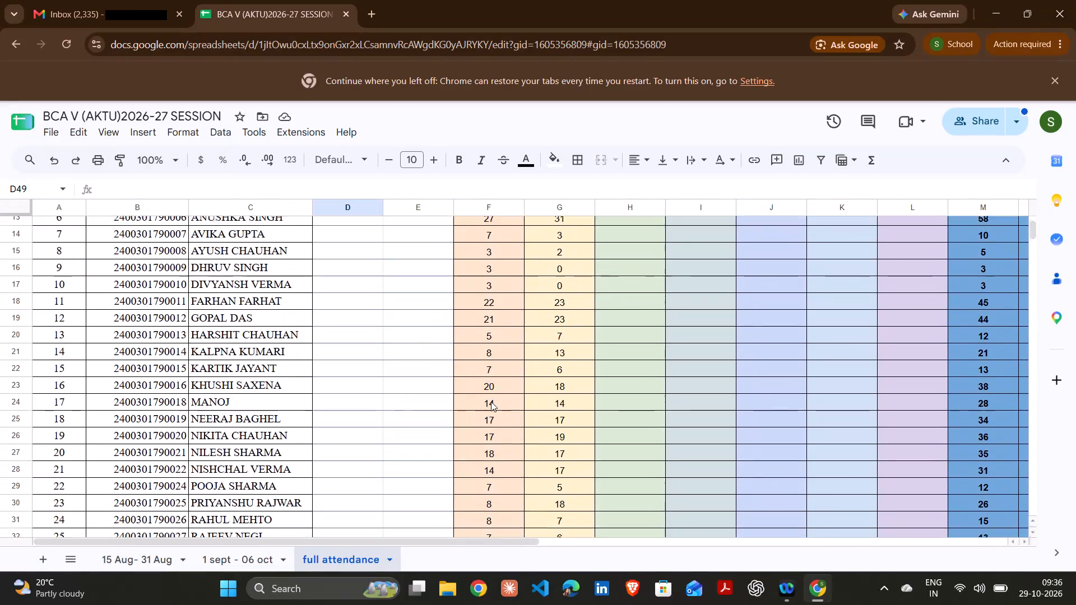
pyautogui.scroll(-7, 491, 402)
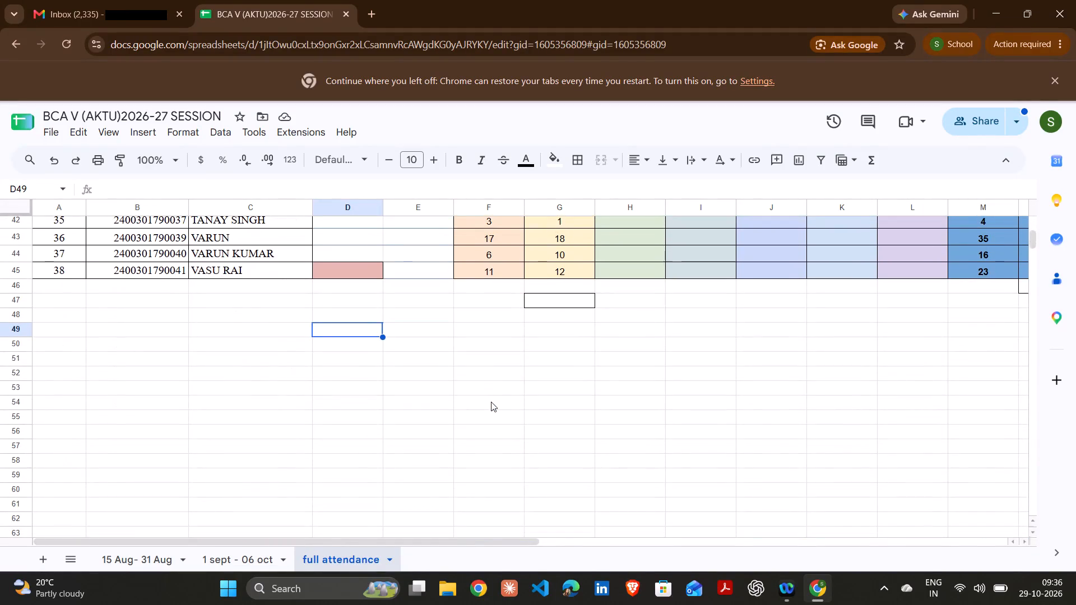
pyautogui.scroll(2, 491, 402)
pyautogui.click(493, 397)
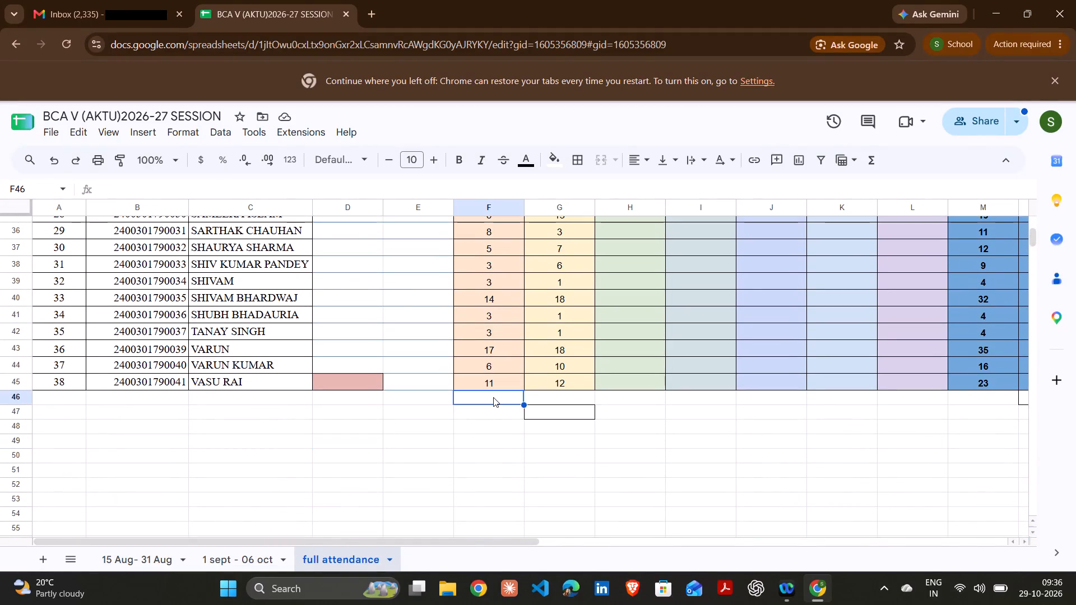
pyautogui.scroll(1, 493, 397)
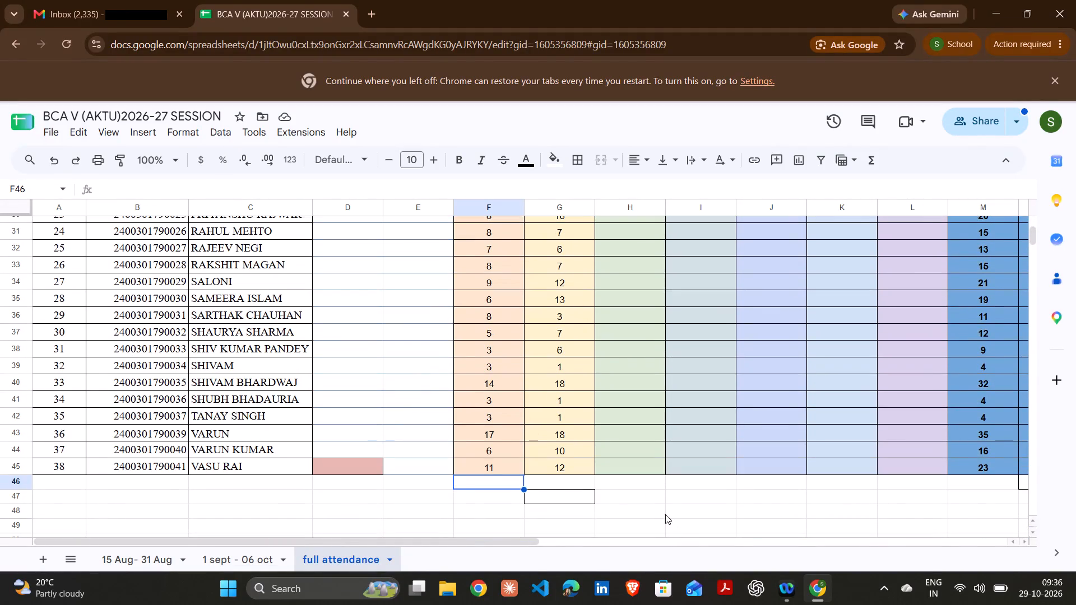
pyautogui.click(665, 514)
pyautogui.click(694, 516)
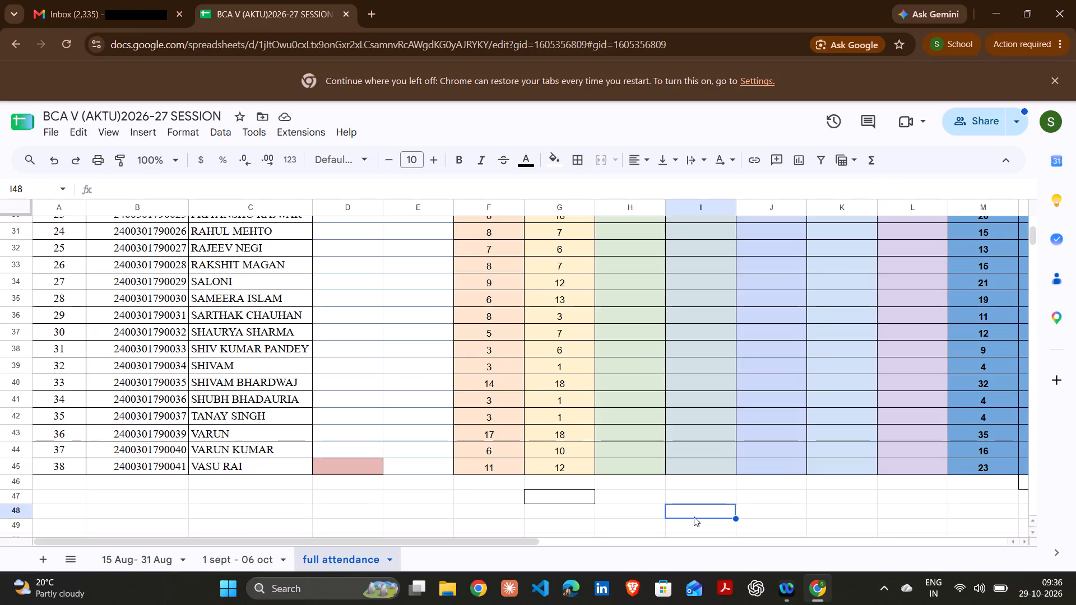
# Examine the TA and PERCENTAGE columns alongside the lecture totals and the first students' CN and SPM attendance.
pyautogui.scroll(2, 694, 516)
pyautogui.hscroll(1, 694, 516)
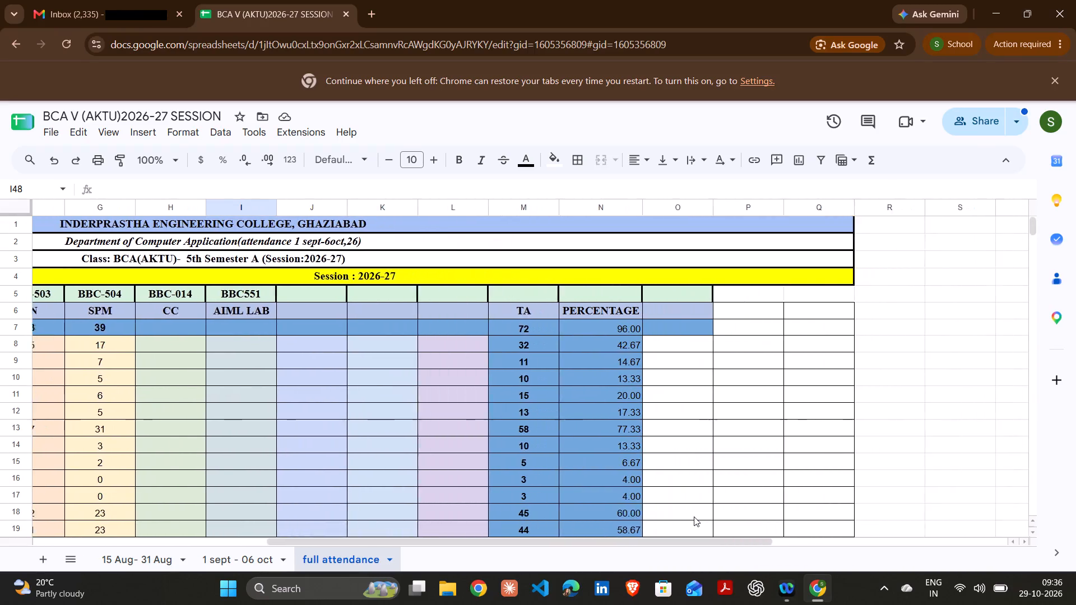
pyautogui.hscroll(4, 694, 516)
pyautogui.scroll(-1, 694, 516)
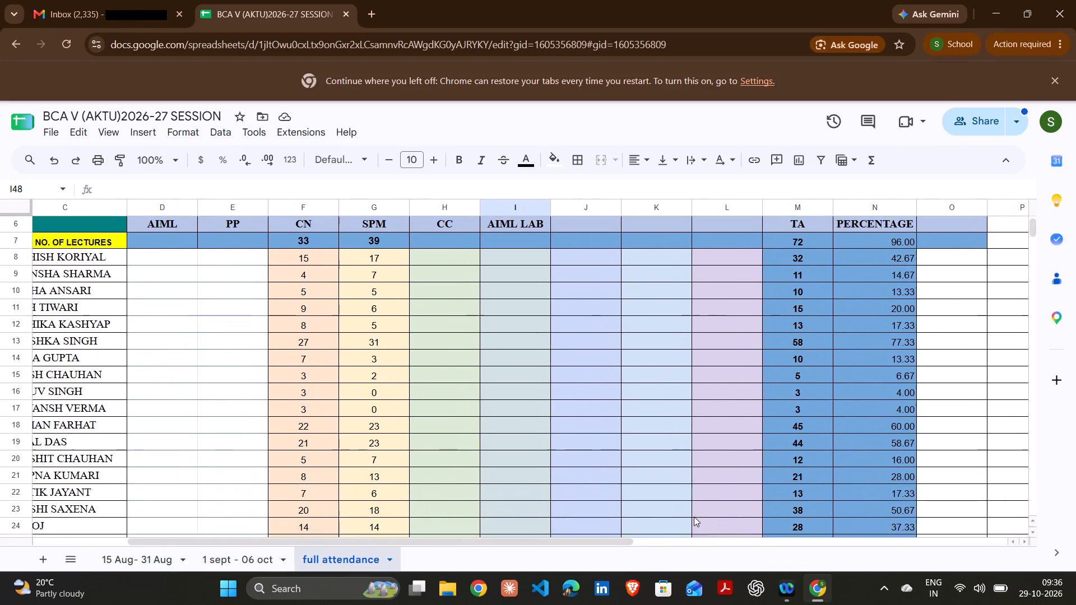
pyautogui.hscroll(1, 694, 516)
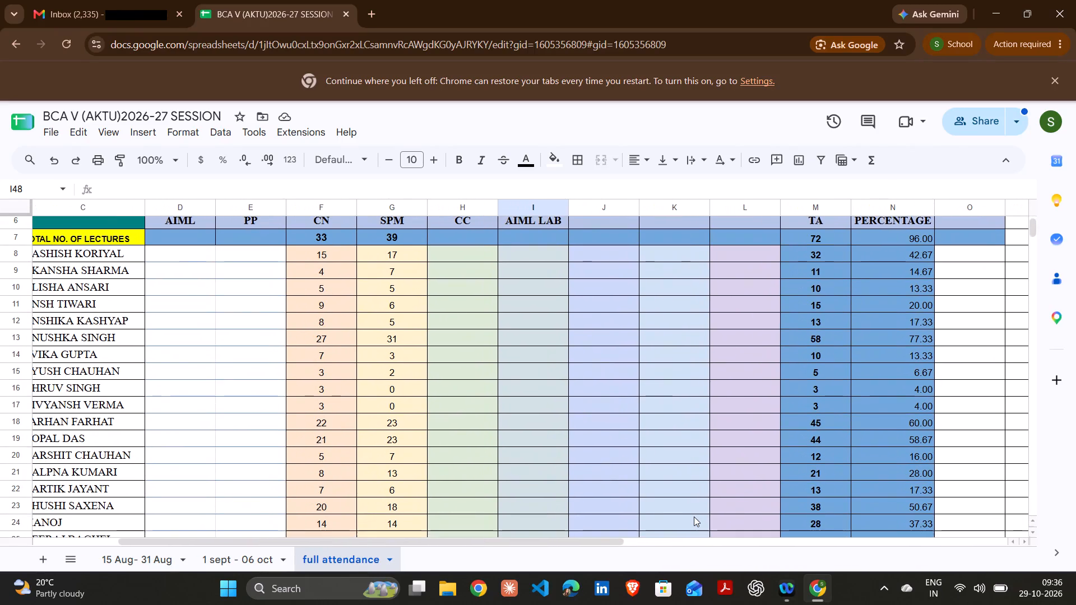